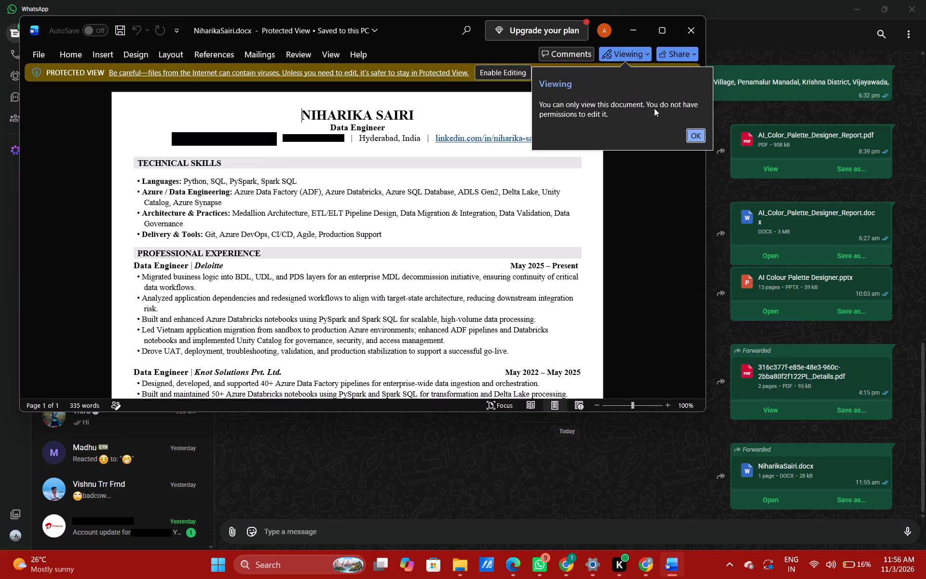
Dismiss the view-only notice, enable editing of the data engineer résumé, and maximise its window.
click(695, 133)
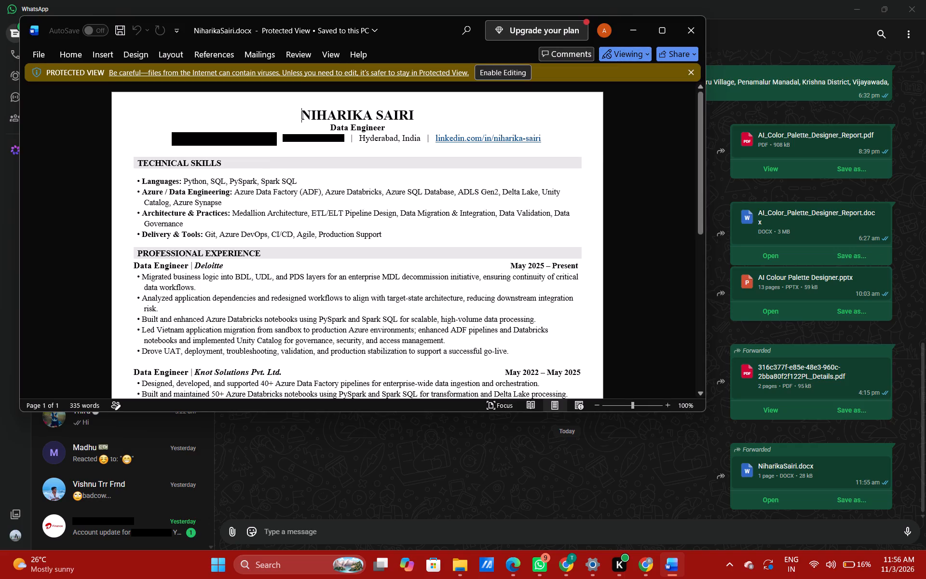
click(511, 71)
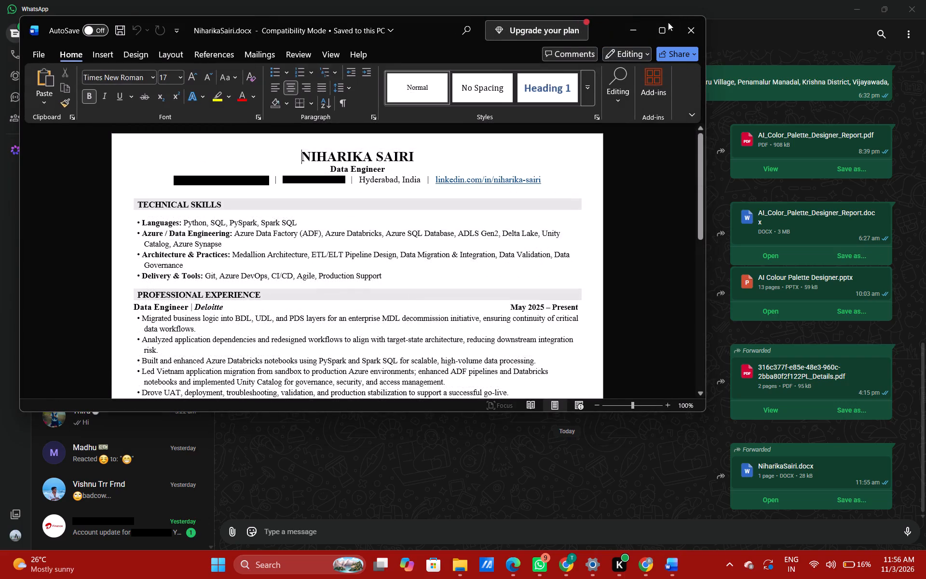
click(662, 26)
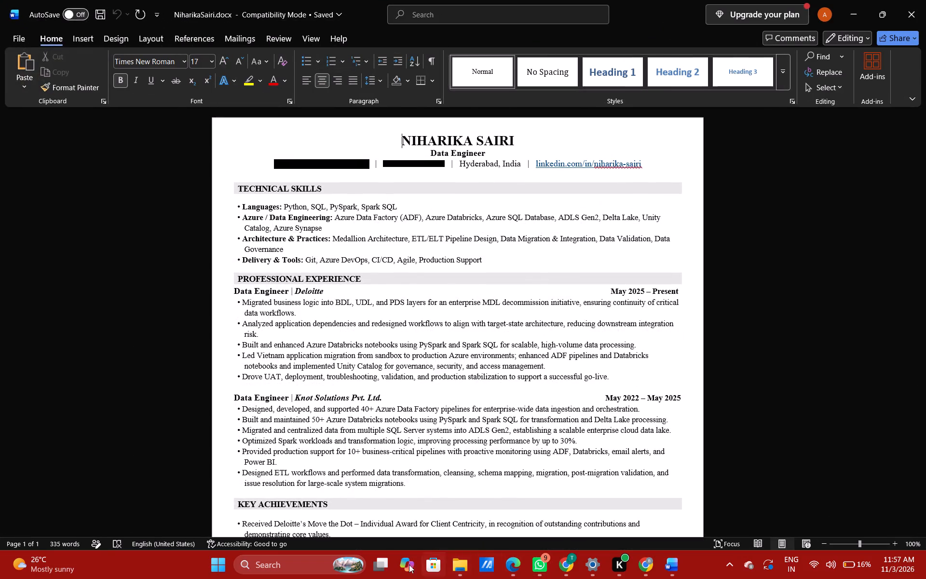
Switch to File Explorer and search Home for "ab", then clear the search term.
click(462, 574)
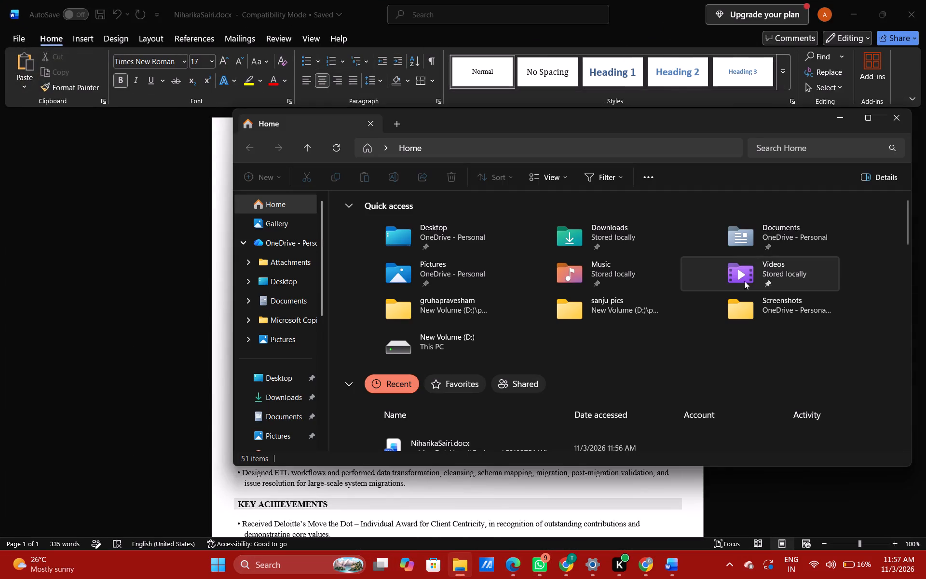
click(786, 149)
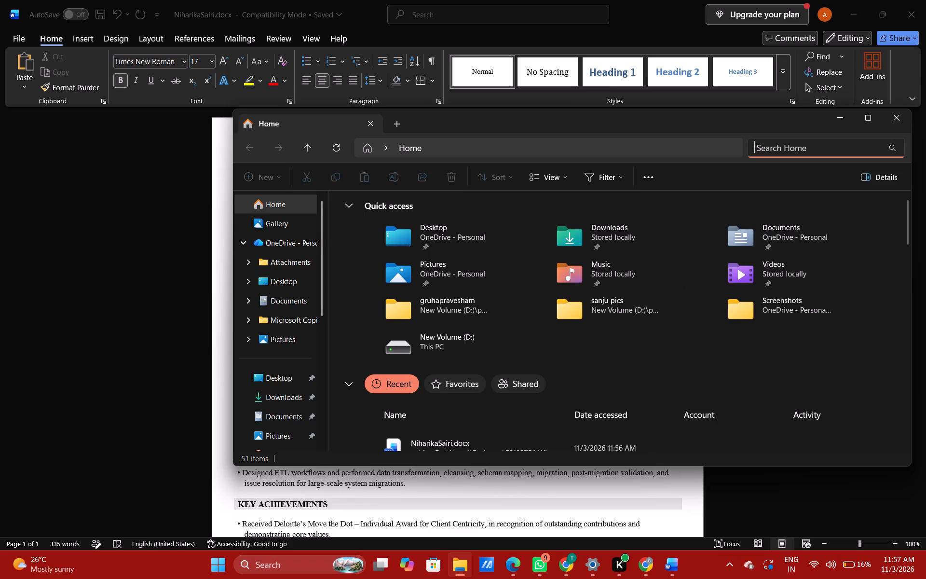
text(ab)
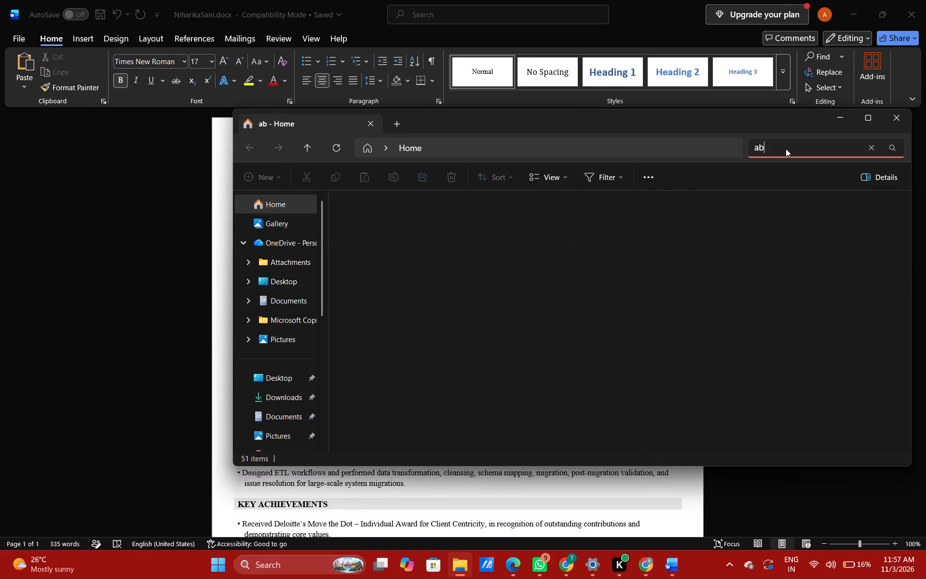
key(BackSpace)
key(BackSpace)
key(BackSpace)
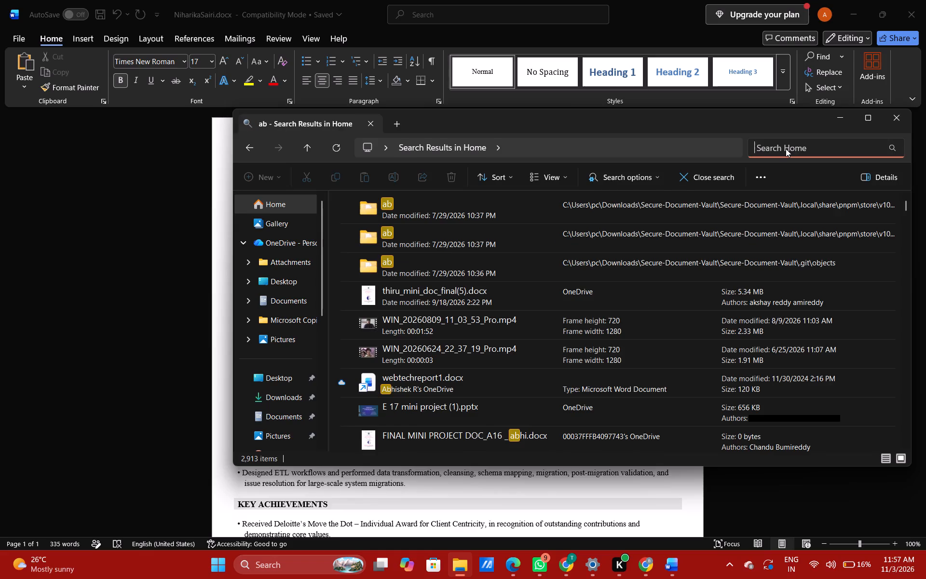
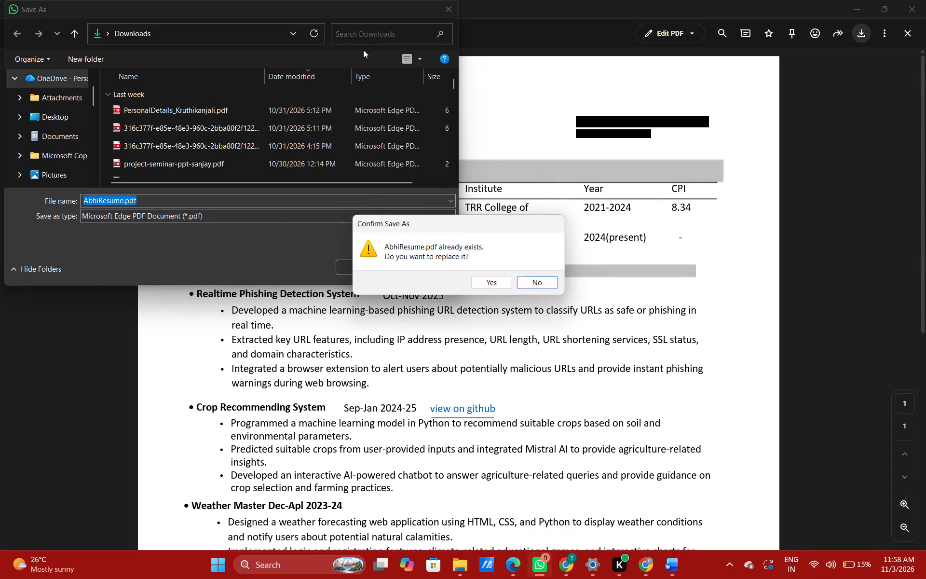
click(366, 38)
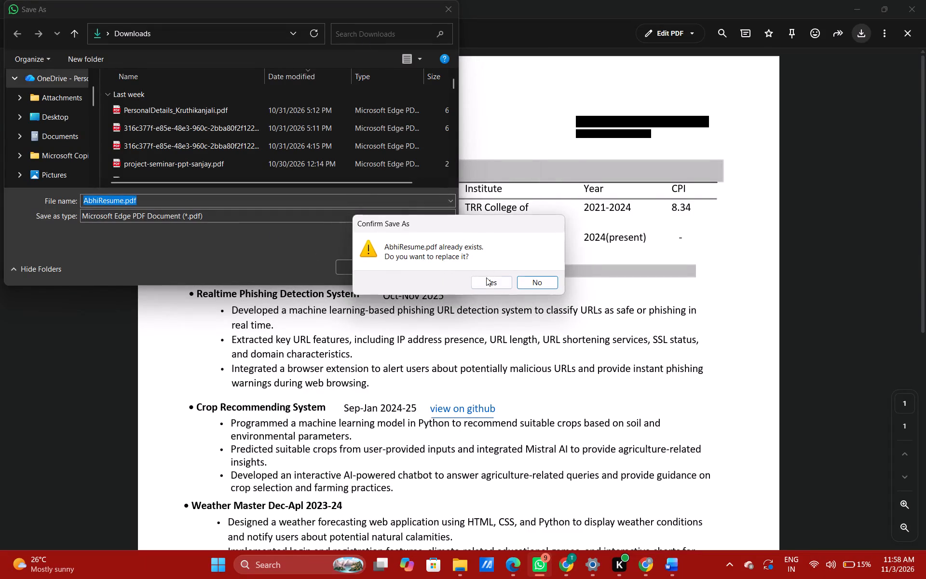
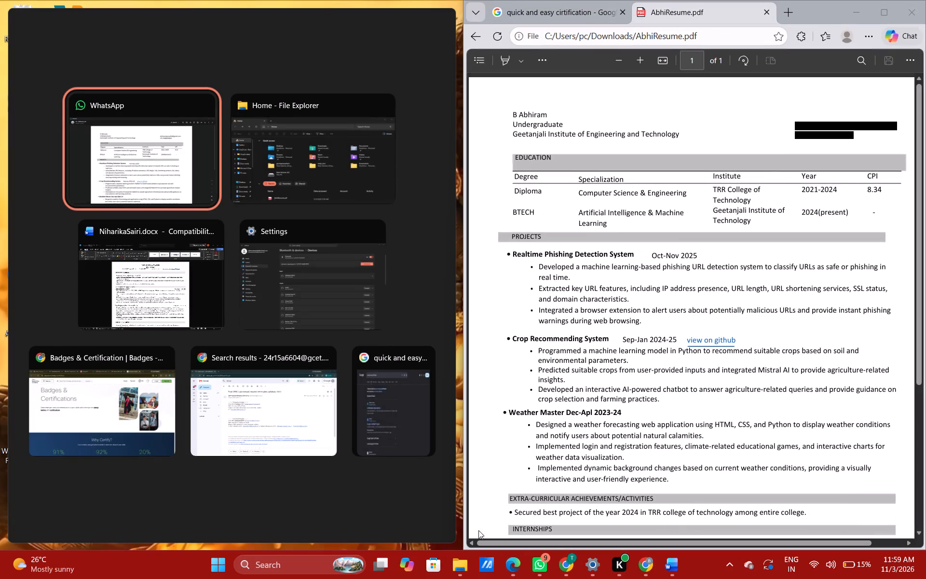
click(173, 274)
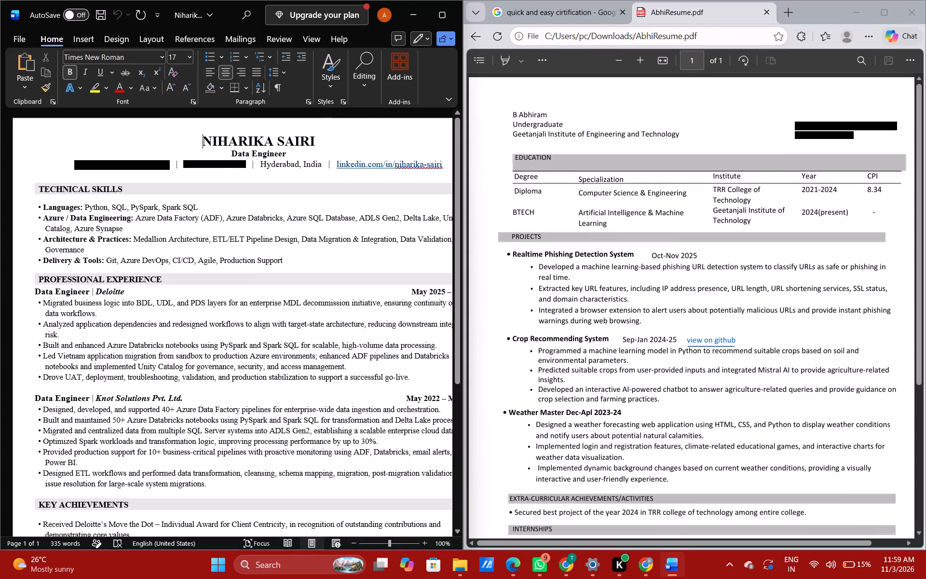
scroll(375, 226, up, 2)
scroll(313, 231, down, 1)
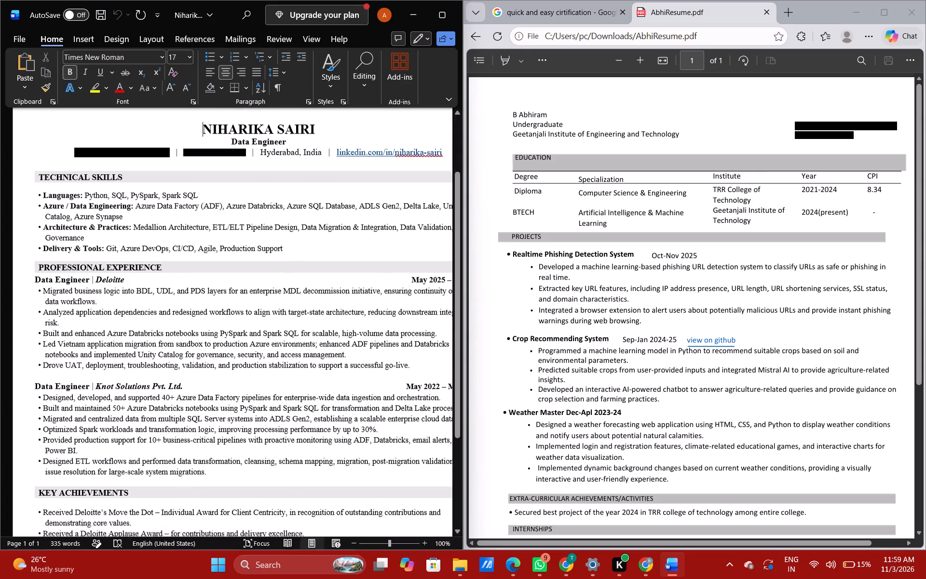
Review the data engineer résumé in Word from its header through Technical Skills and Professional Experience down to Certifications.
scroll(313, 231, down, 3)
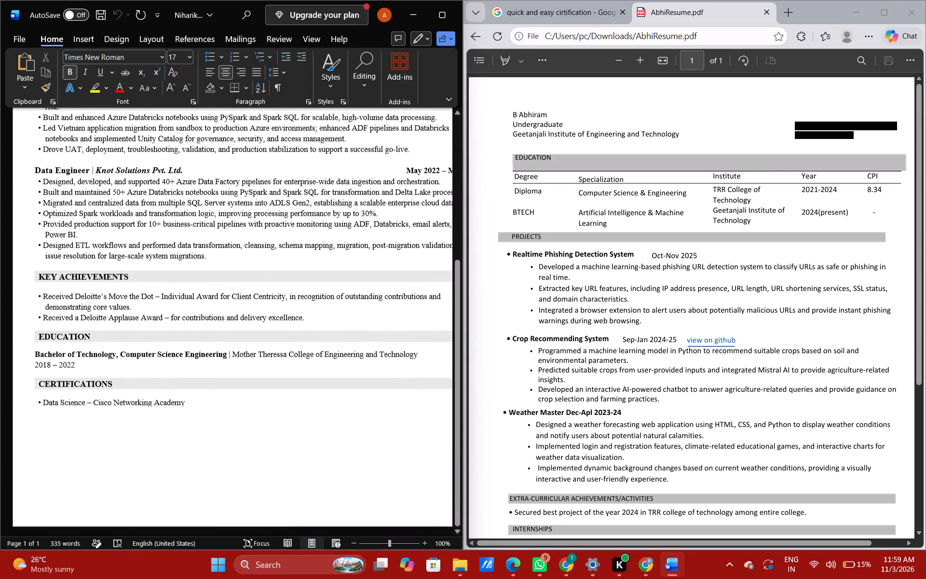
scroll(313, 231, down, 1)
scroll(231, 337, up, 1)
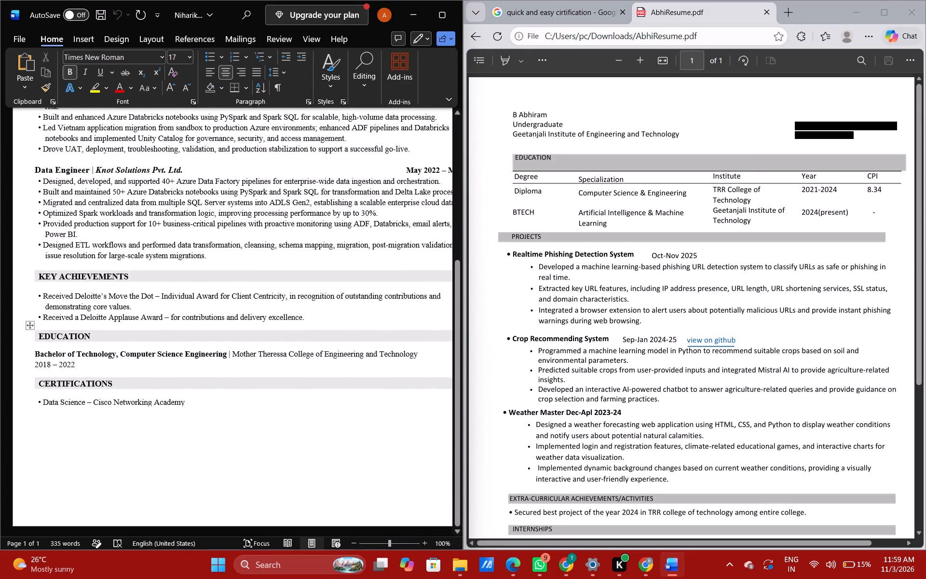
scroll(231, 337, up, 4)
scroll(231, 337, down, 2)
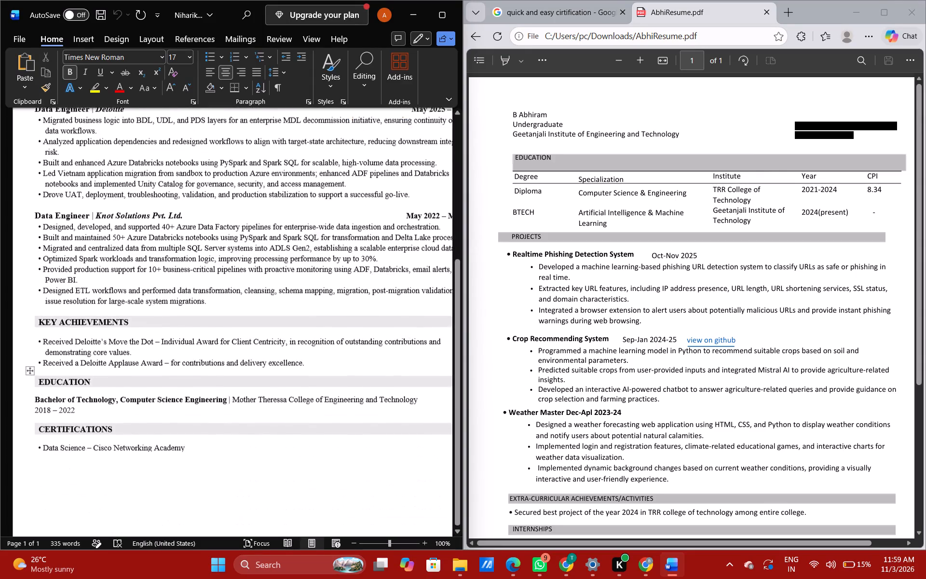
scroll(231, 337, down, 4)
scroll(231, 337, up, 12)
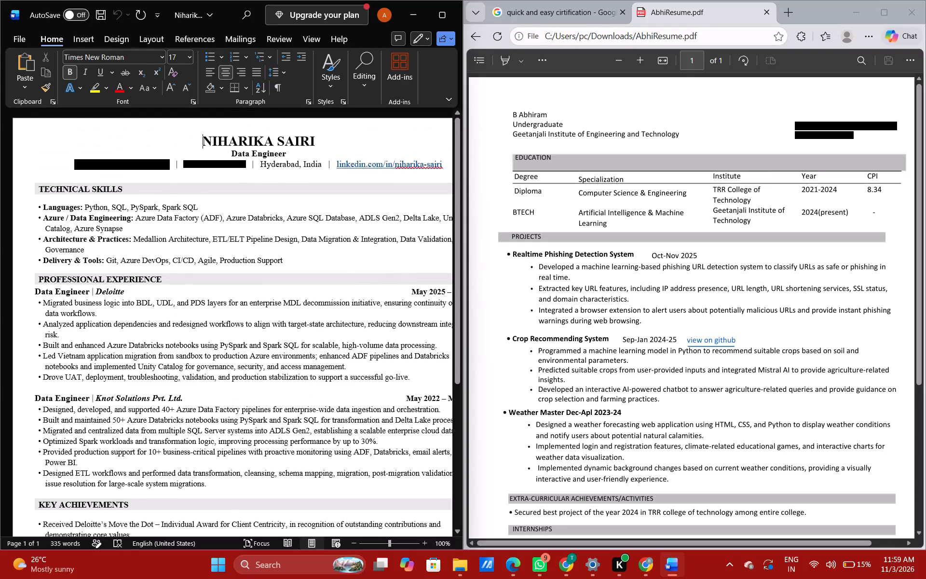
scroll(231, 337, down, 11)
scroll(231, 337, up, 8)
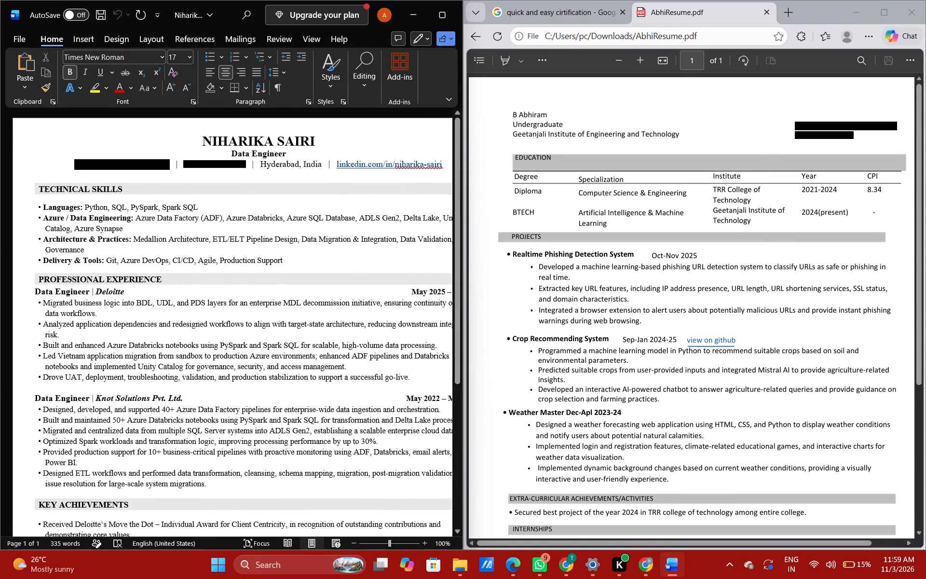
Replace the name heading at the top of the résumé with the new candidate's full name in capitals.
click(322, 142)
key(BackSpace)
key(BackSpace)
key(BackSpace)
key(BackSpace)
key(BackSpace)
key(BackSpace)
key(BackSpace)
key(BackSpace)
key(BackSpace)
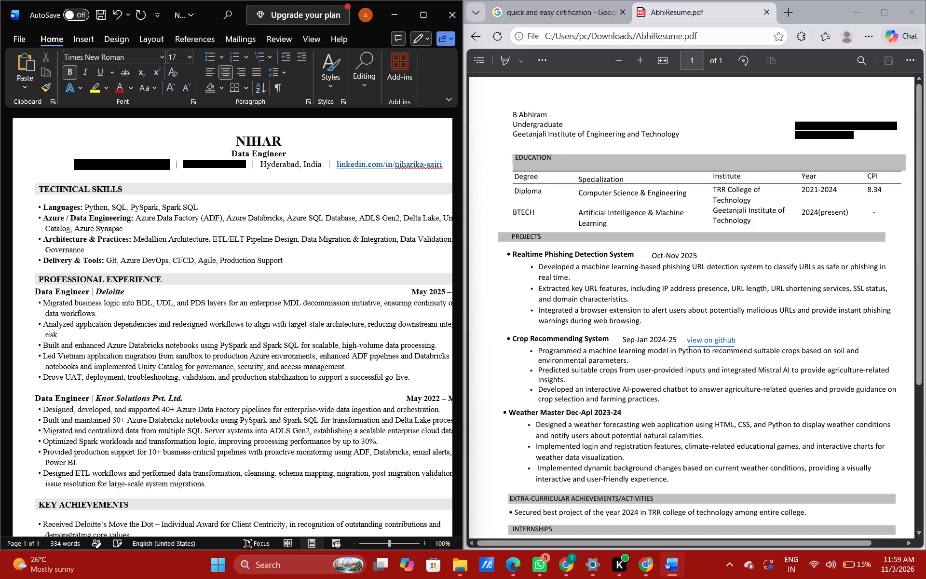
key(BackSpace)
key(BackSpace)
key(BackSpace)
key(BackSpace)
key(BackSpace)
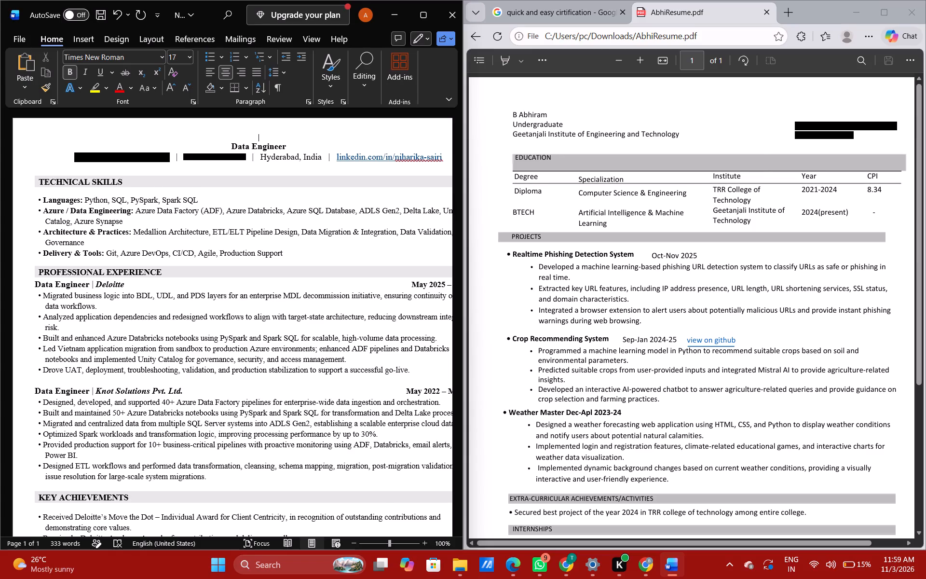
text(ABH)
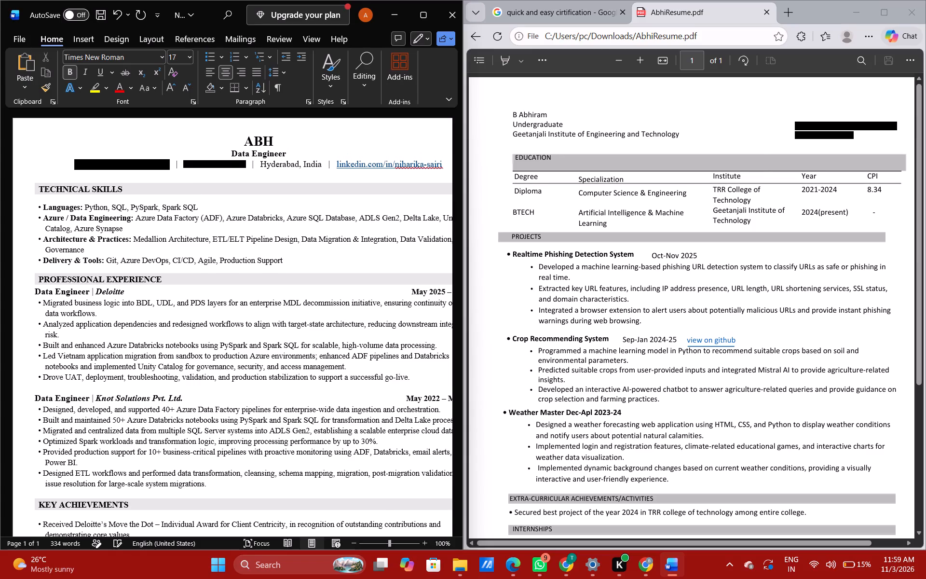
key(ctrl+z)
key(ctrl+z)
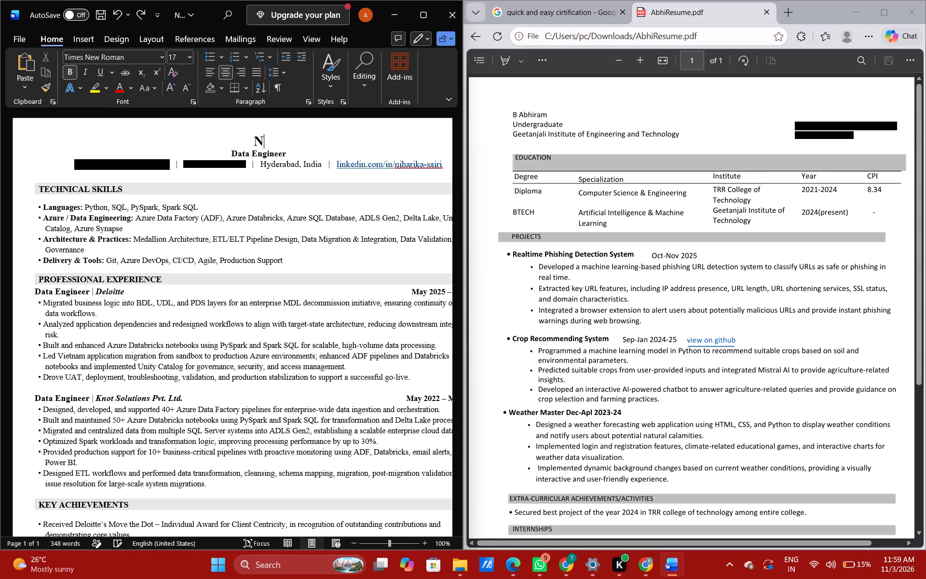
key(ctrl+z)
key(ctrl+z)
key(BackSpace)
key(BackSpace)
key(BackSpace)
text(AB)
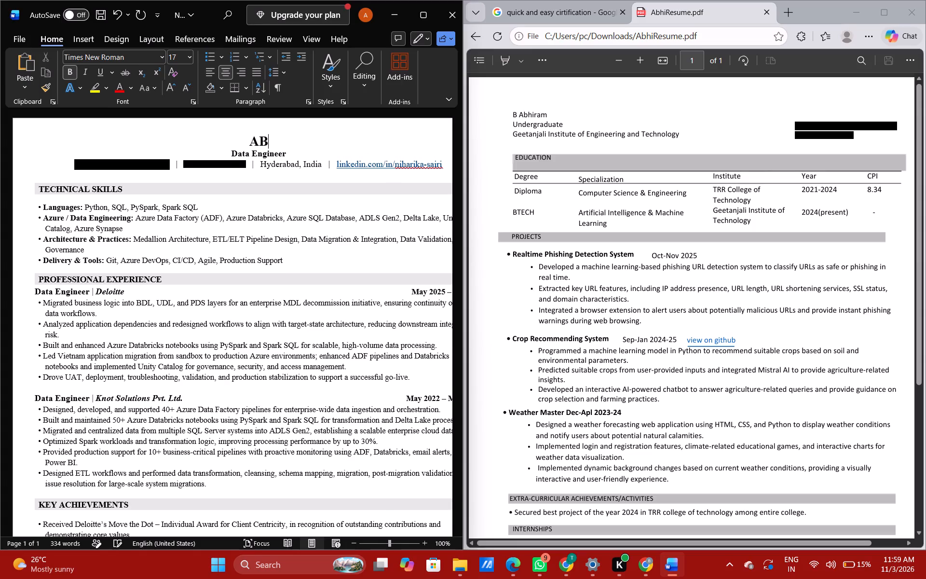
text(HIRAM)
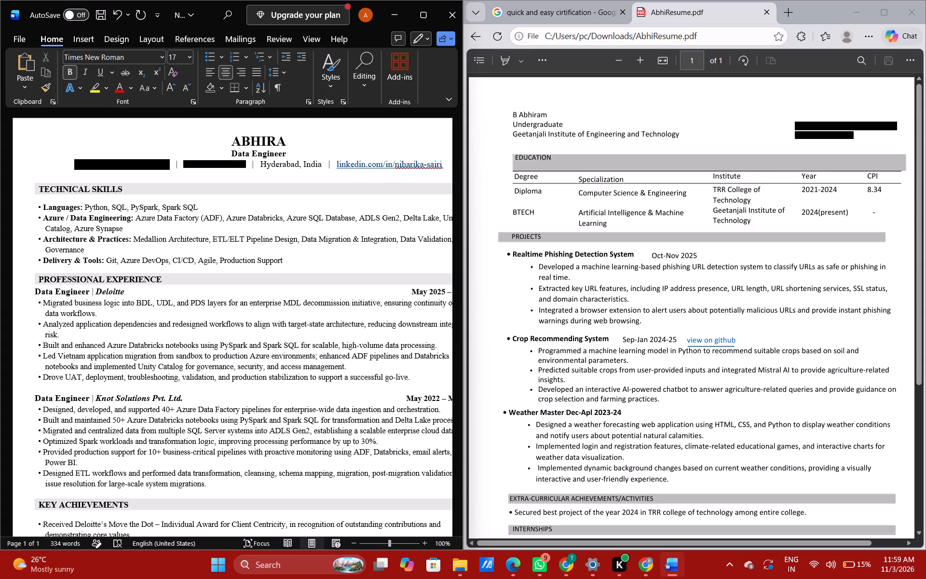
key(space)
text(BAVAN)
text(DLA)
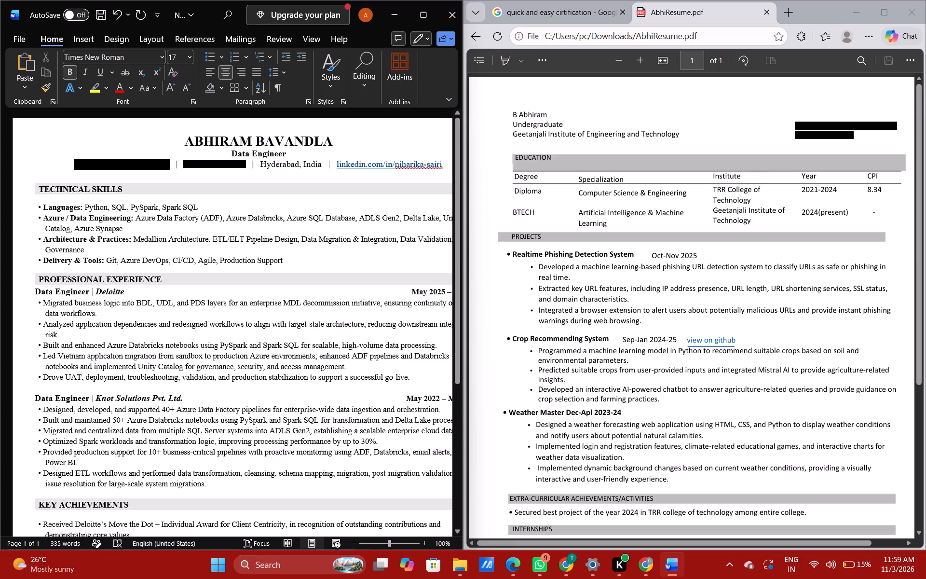
Replace the "Data Engineer" title below the name heading with "Undrrgraduate".
click(293, 152)
key(BackSpace)
key(BackSpace)
key(BackSpace)
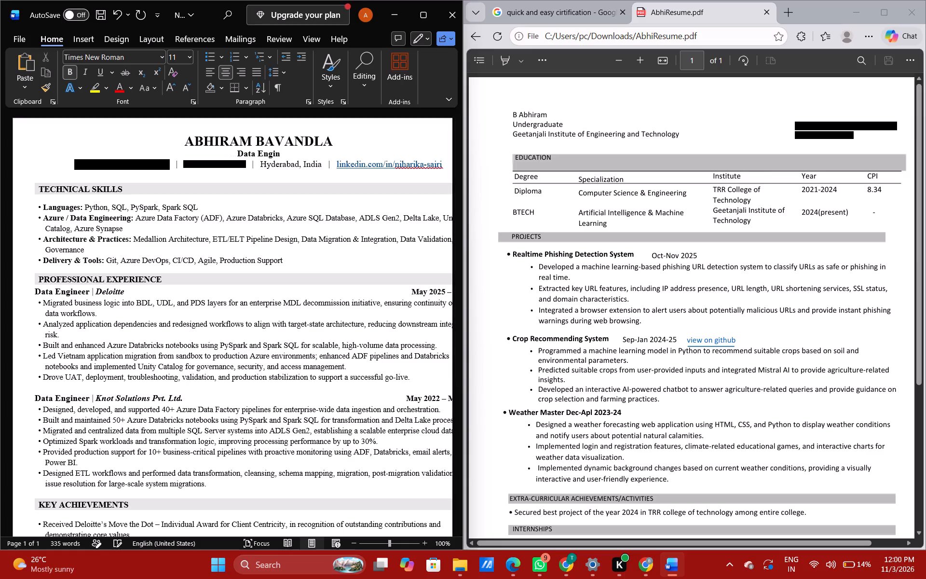
key(BackSpace)
key(BackSpace)
key(BackSpace)
key(BackSpace)
key(BackSpace)
key(BackSpace)
key(BackSpace)
key(BackSpace)
key(BackSpace)
key(BackSpace)
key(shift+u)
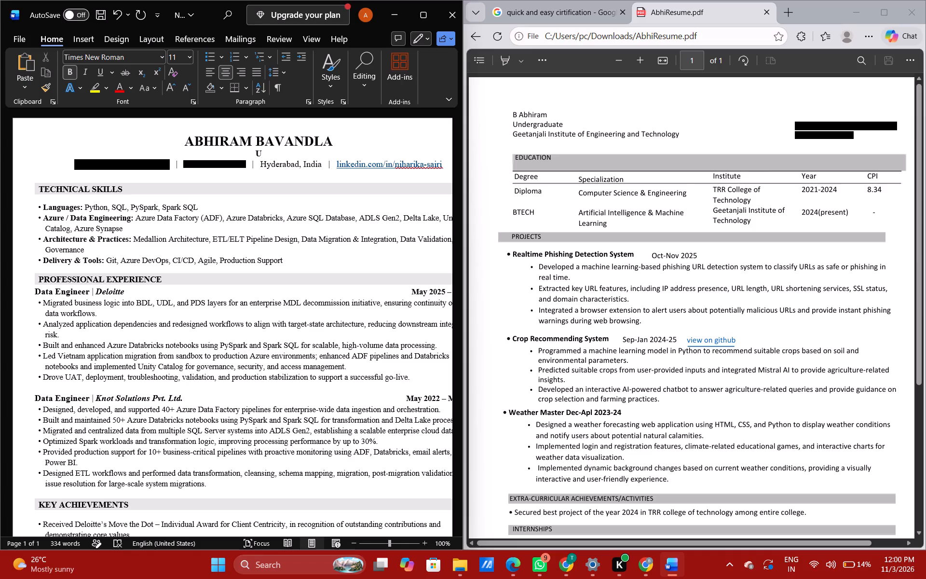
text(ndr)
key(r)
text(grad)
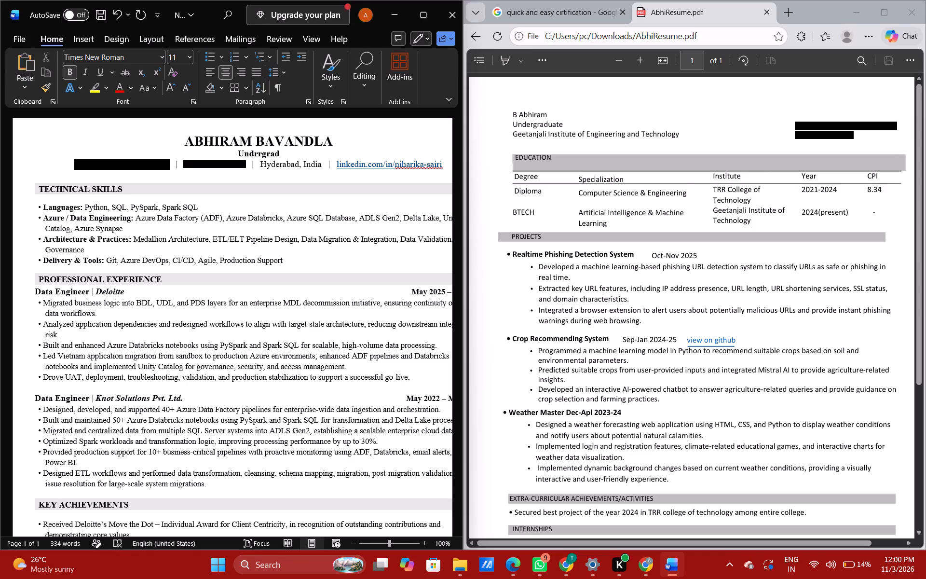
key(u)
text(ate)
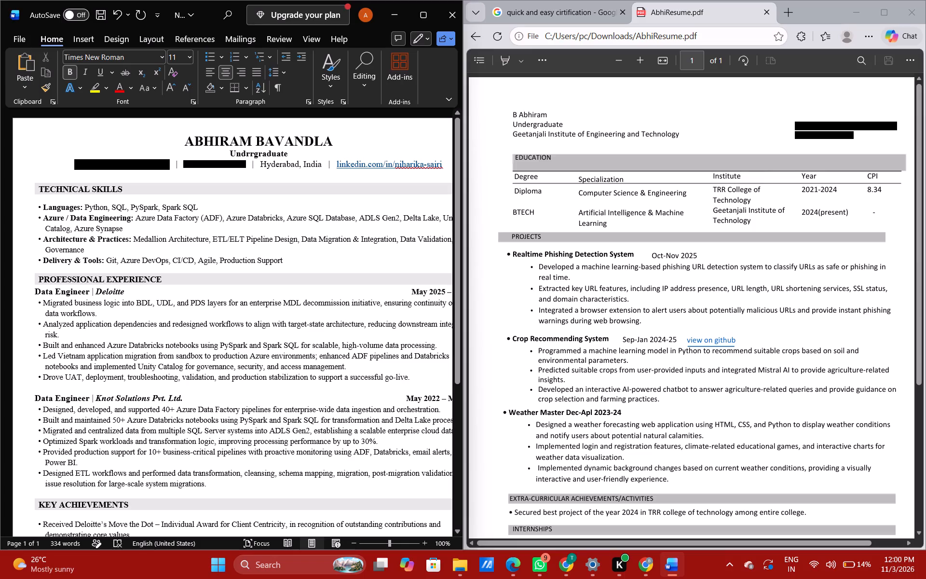
Replace the user-name part of the e-mail address in the contact line with the new candidate's.
click(123, 161)
key(BackSpace)
key(BackSpace)
key(BackSpace)
key(BackSpace)
key(BackSpace)
key(BackSpace)
key(BackSpace)
key(BackSpace)
key(BackSpace)
key(BackSpace)
key(BackSpace)
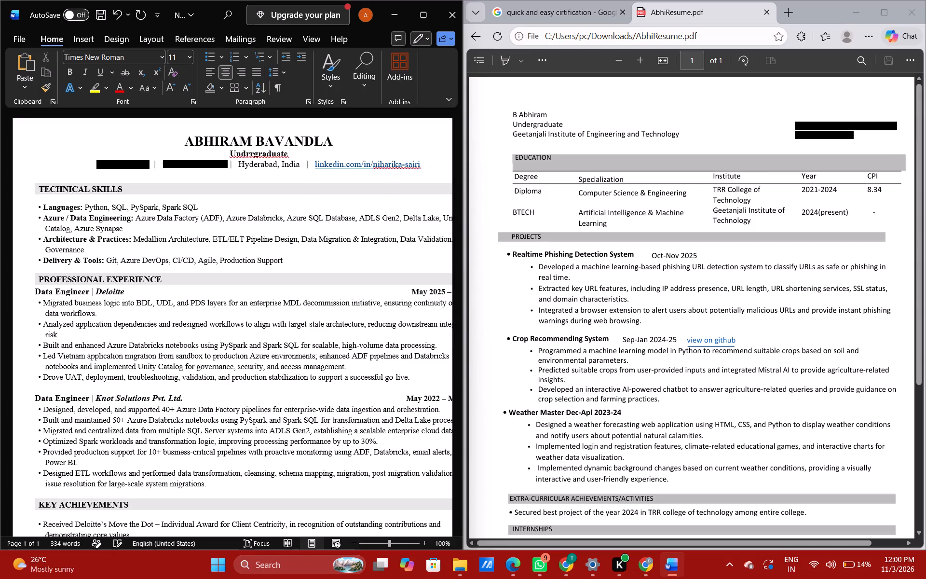
key(BackSpace)
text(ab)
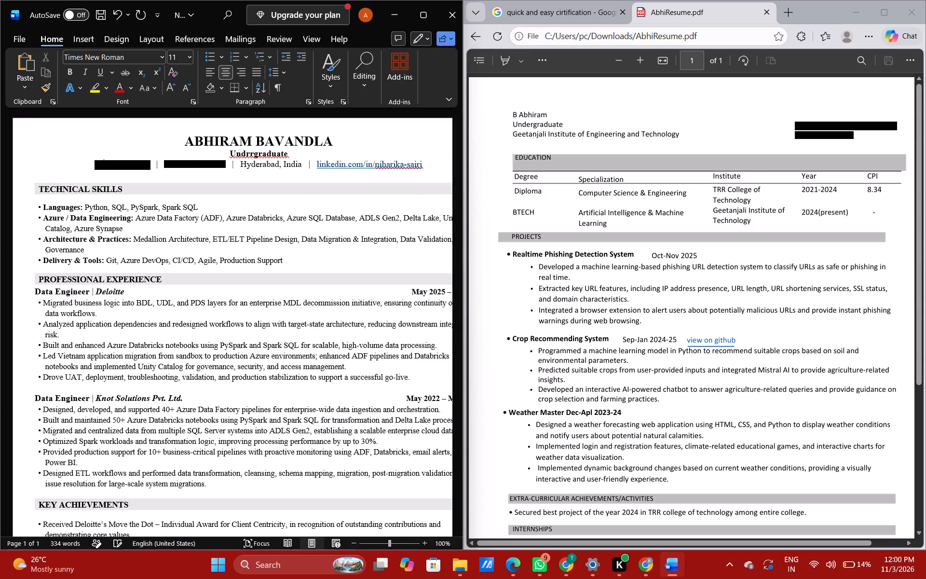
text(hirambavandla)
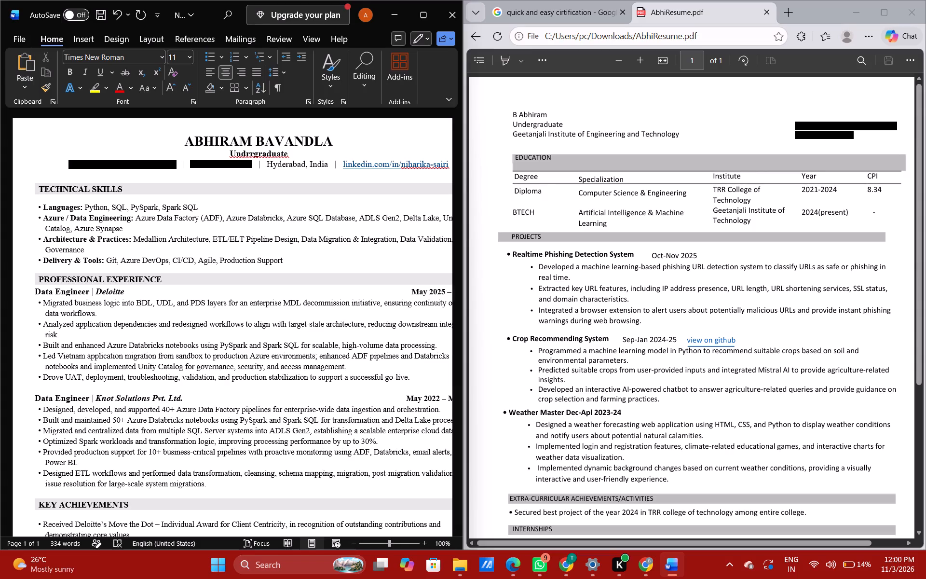
Correct the spelling of the title below the name heading to "Undergraduate".
click(252, 164)
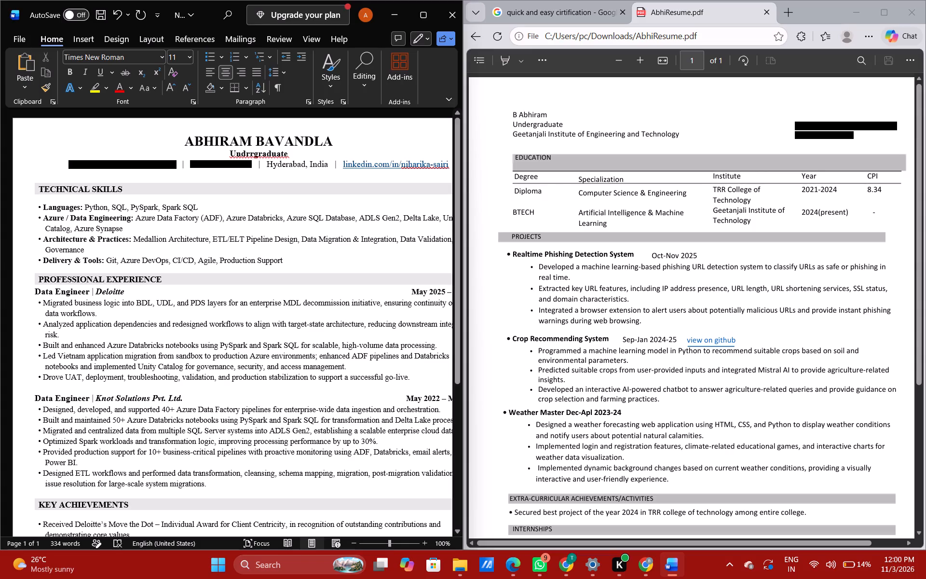
click(249, 150)
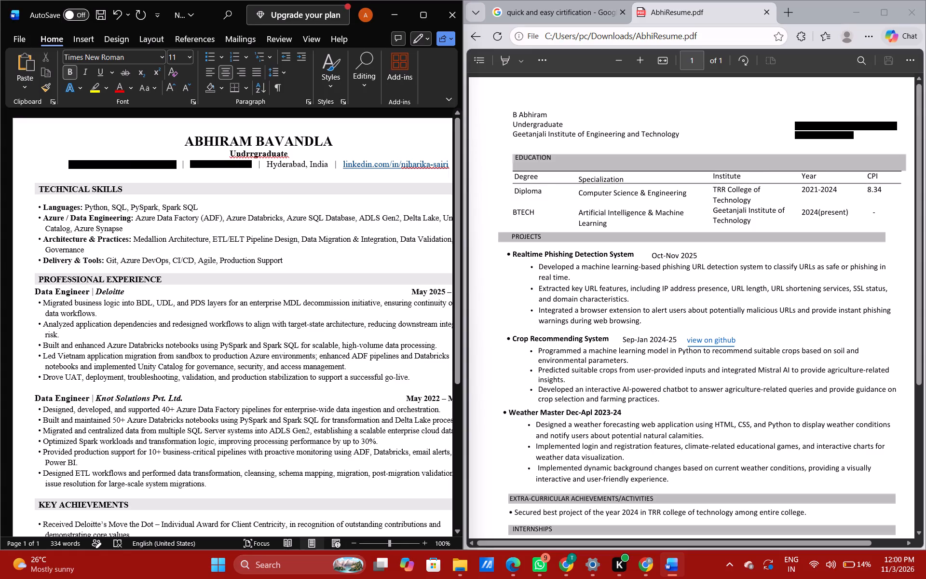
key(BackSpace)
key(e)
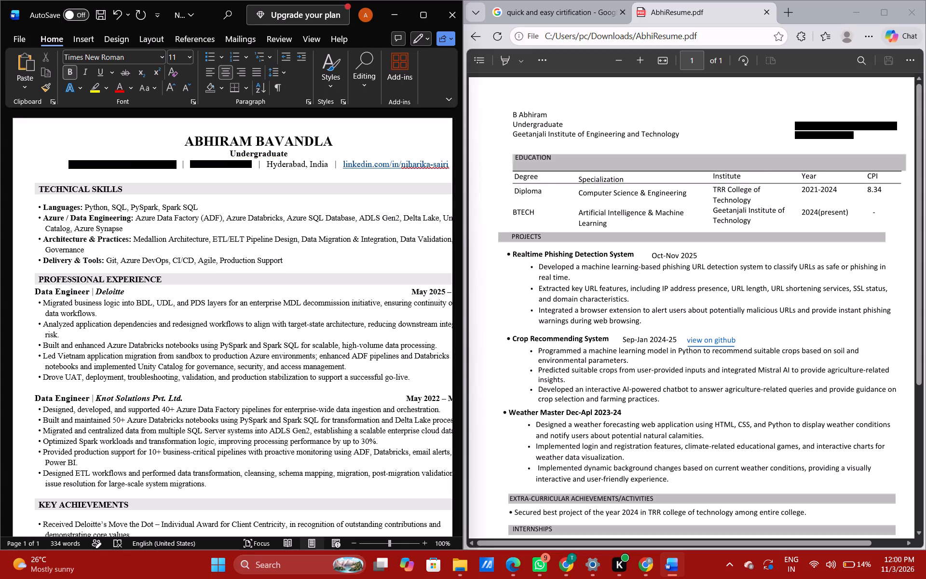
Place the text cursor at the end of the phone number in the contact line, before "Hyderabad, India".
click(251, 162)
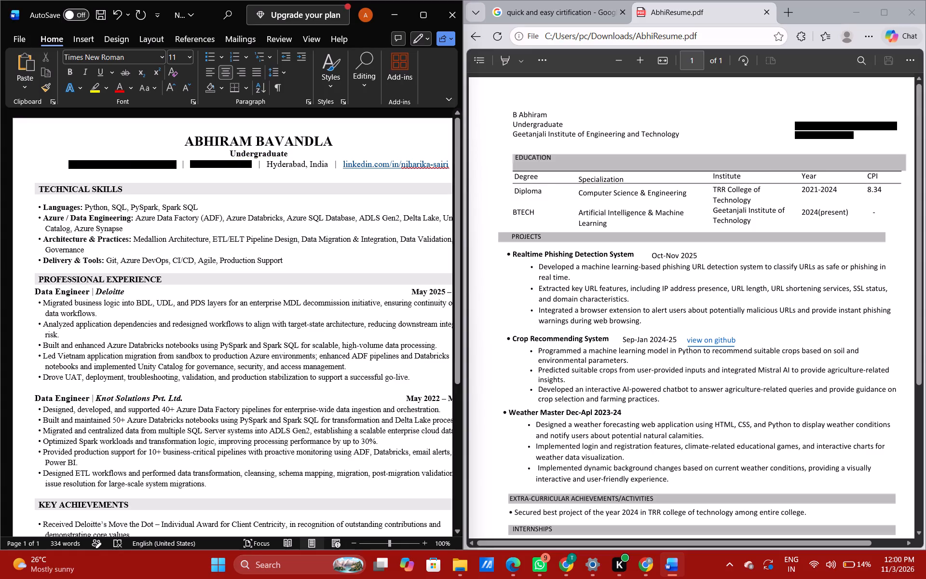
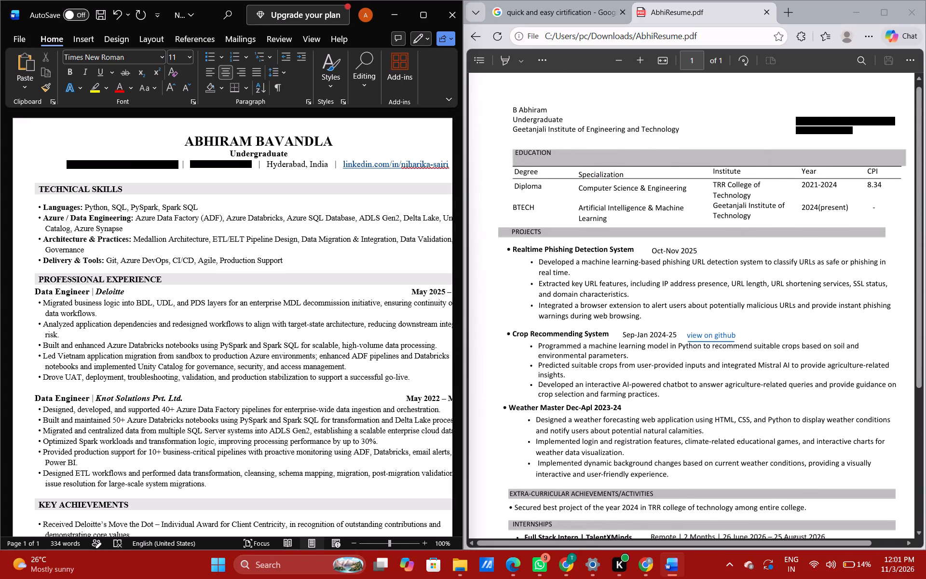
Search the web for "linkedin login" in a new Microsoft Edge tab.
scroll(630, 314, up, 2)
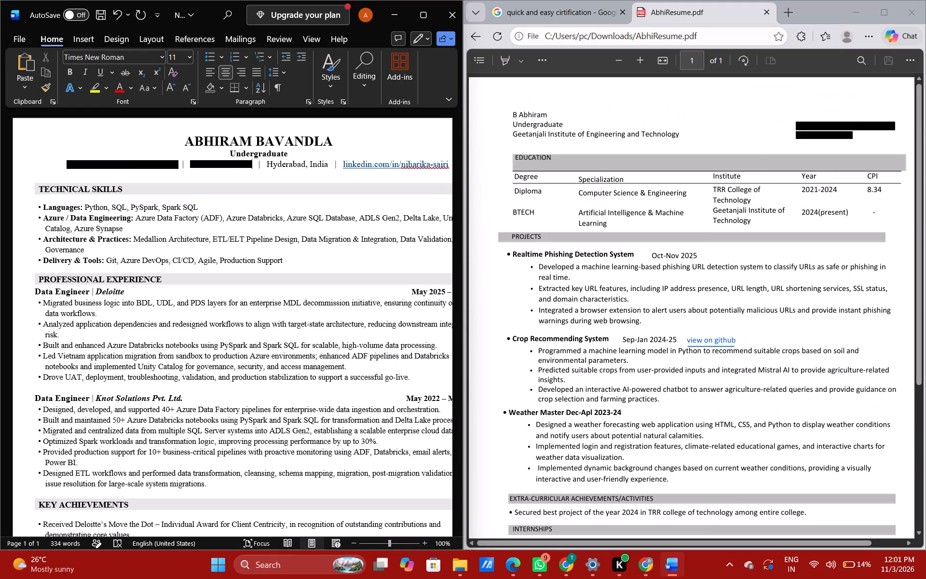
click(788, 7)
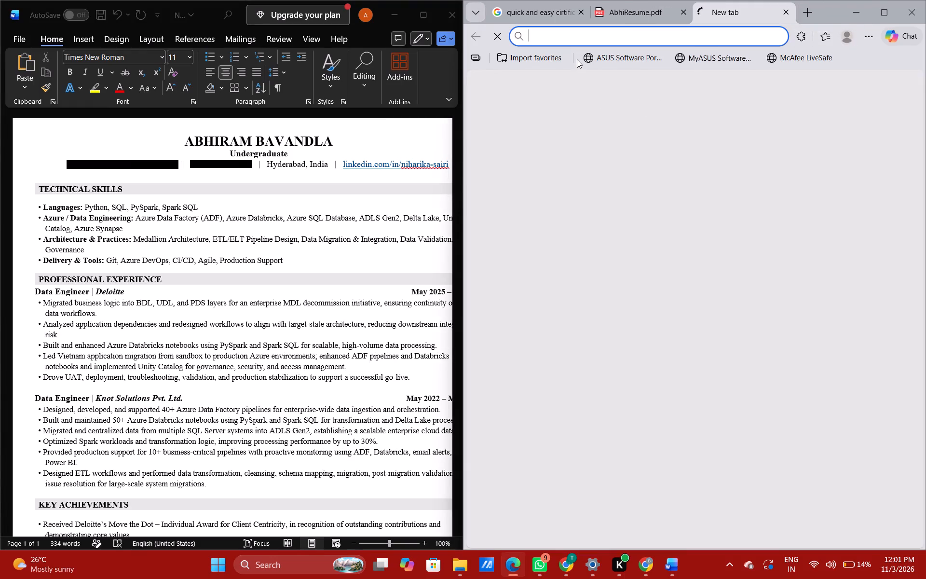
text(link)
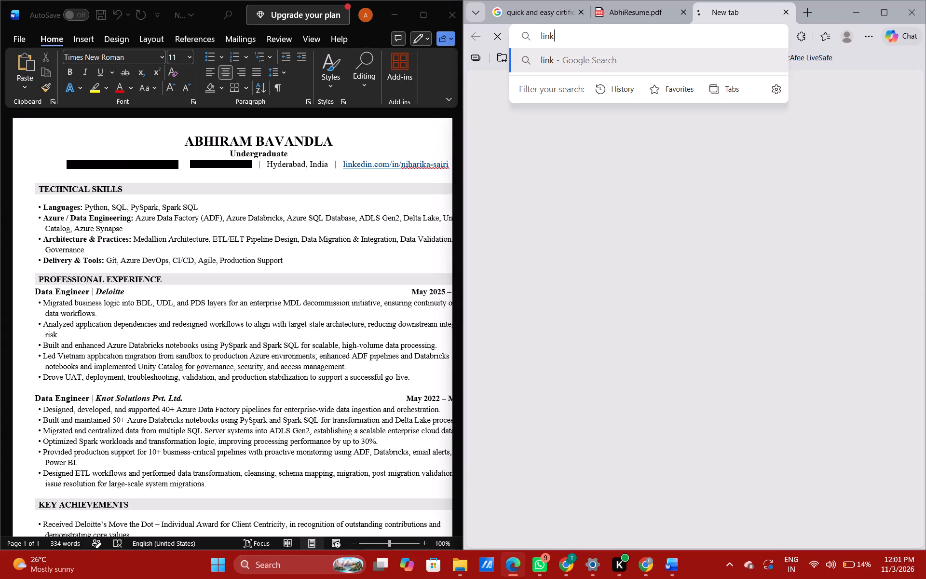
text(ed)
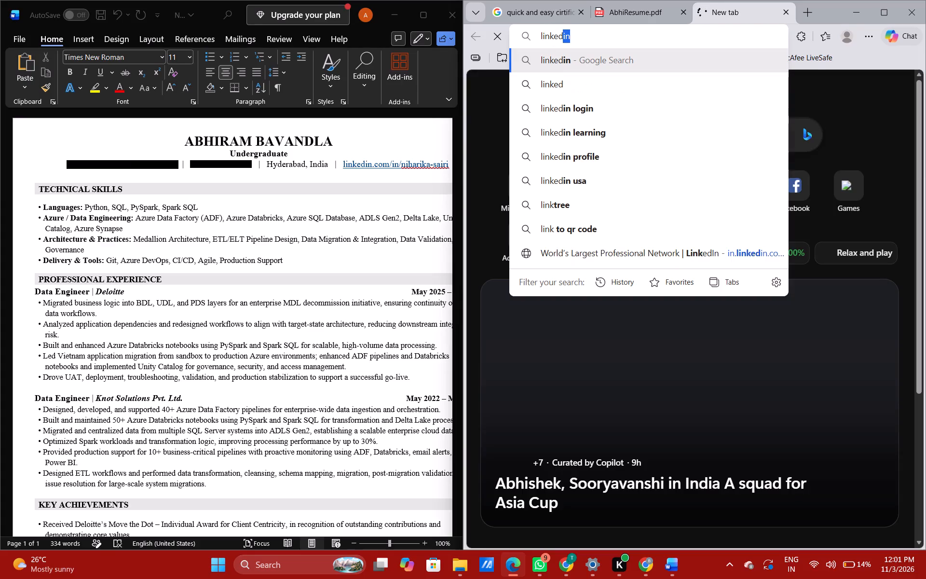
click(555, 107)
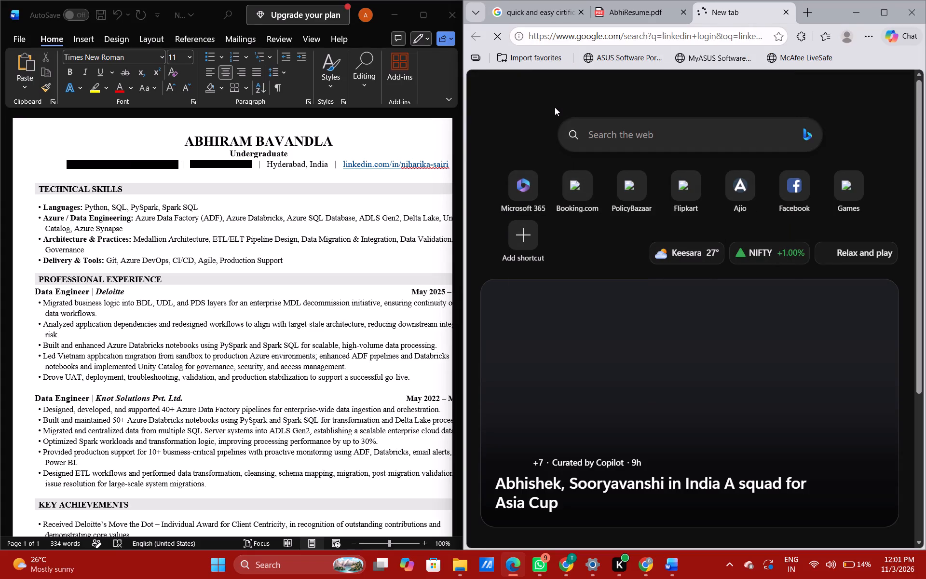
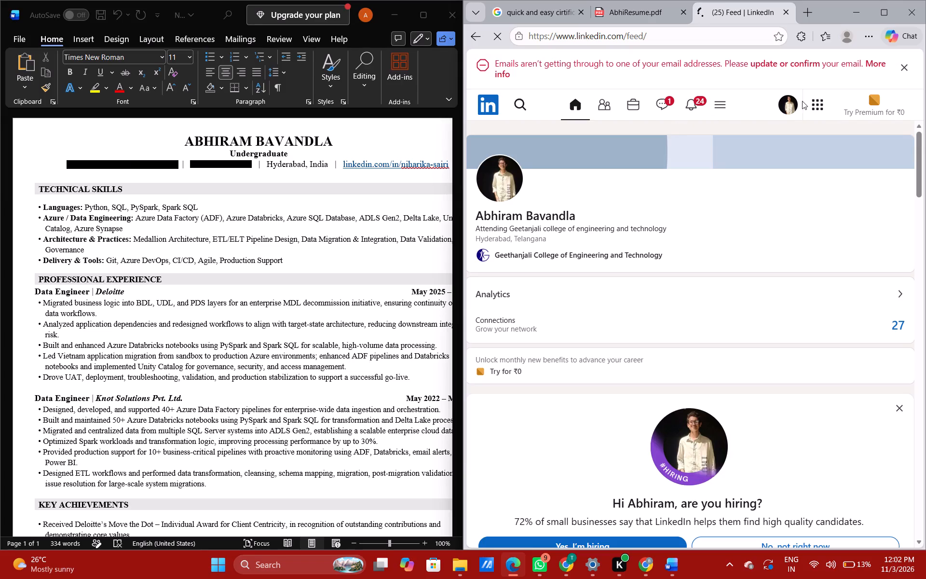
Look through the LinkedIn home feed for a way to the candidate's own profile.
scroll(686, 295, down, 1)
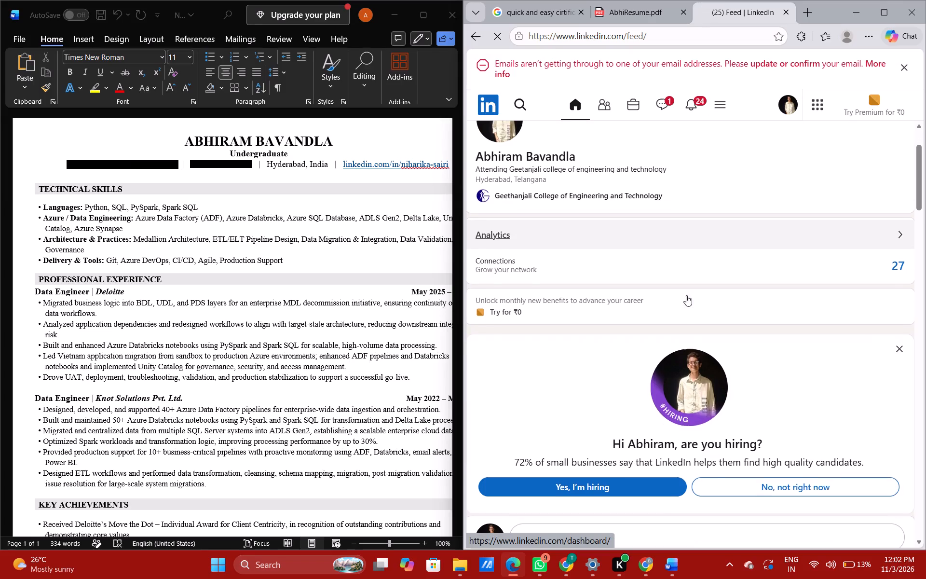
scroll(686, 295, down, 1)
scroll(686, 295, up, 1)
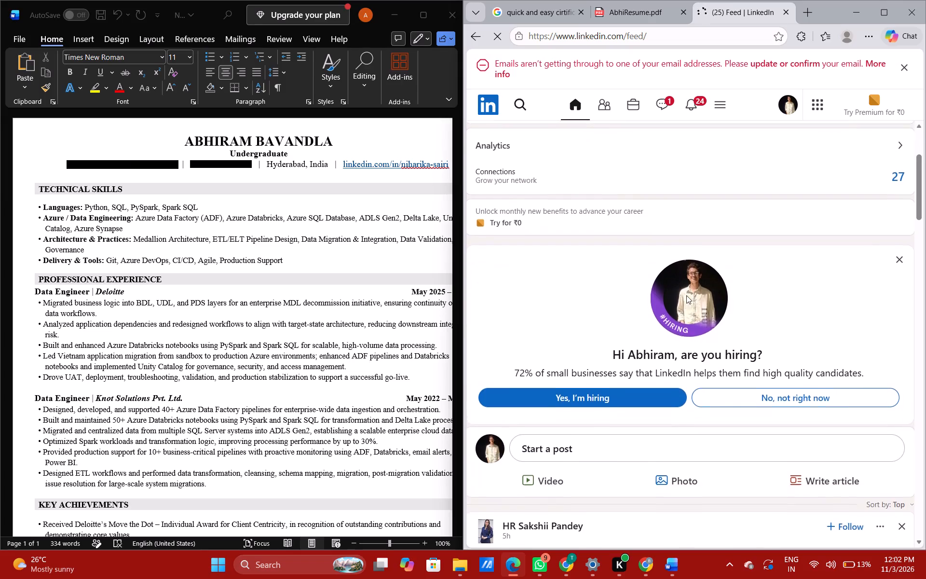
scroll(686, 295, up, 1)
scroll(496, 208, up, 2)
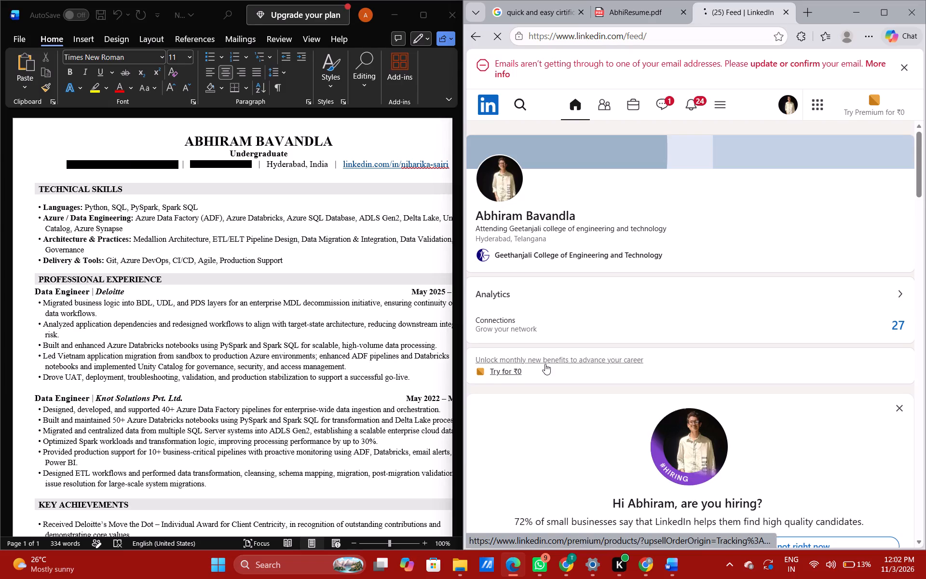
scroll(545, 364, down, 5)
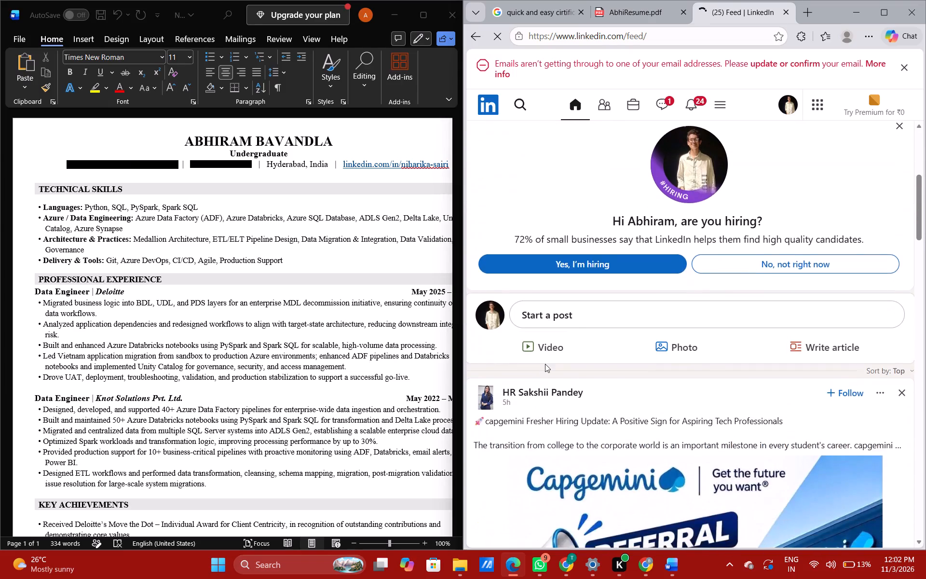
scroll(545, 364, down, 3)
scroll(545, 364, up, 4)
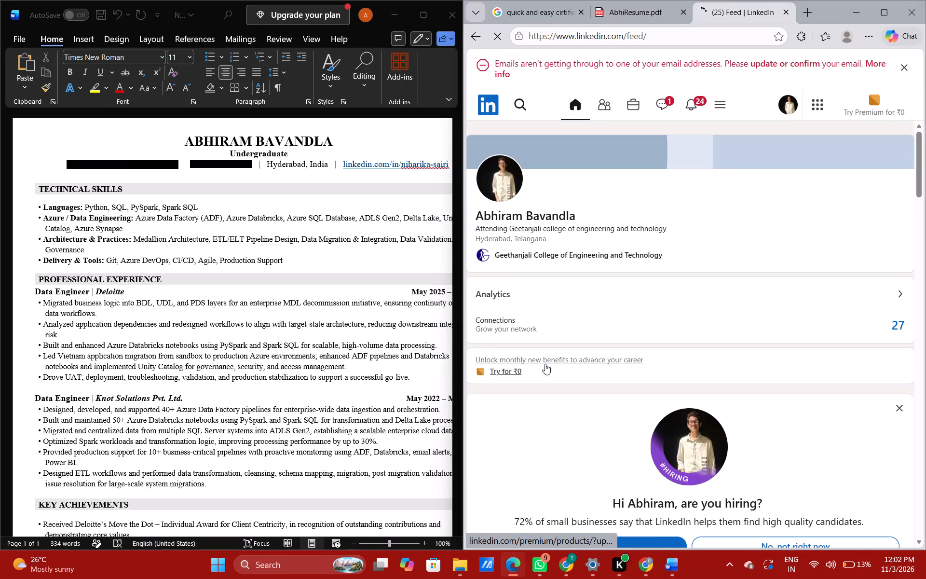
scroll(545, 364, up, 2)
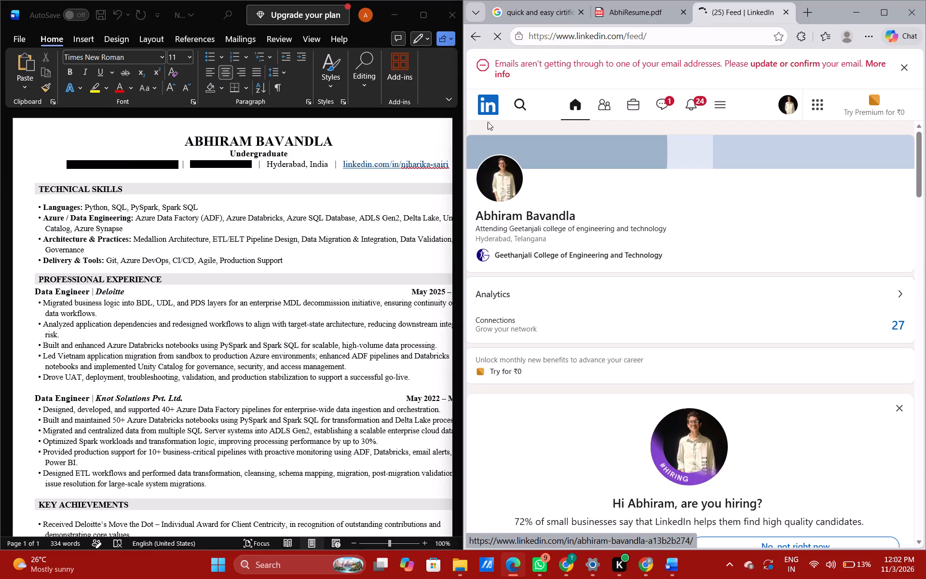
click(486, 109)
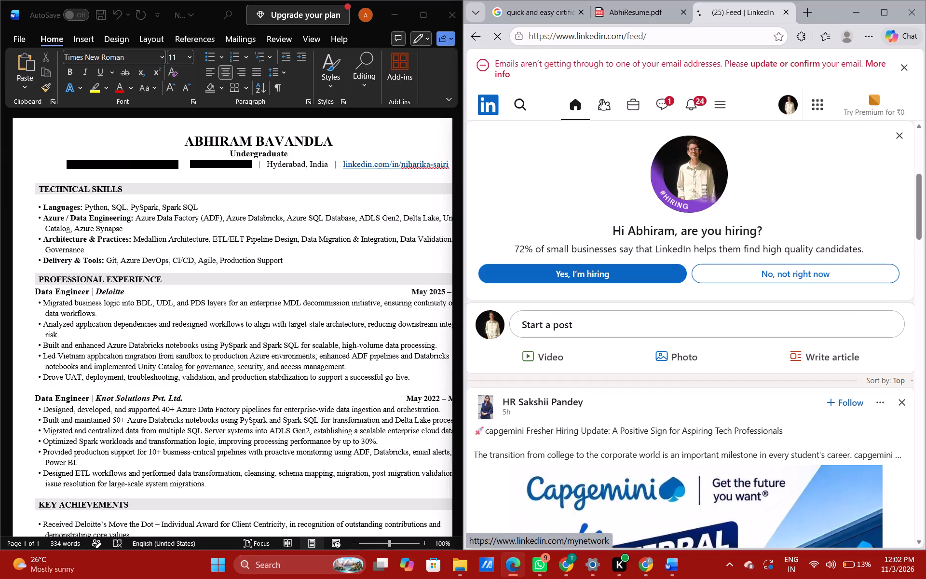
scroll(639, 347, down, 3)
scroll(639, 347, up, 1)
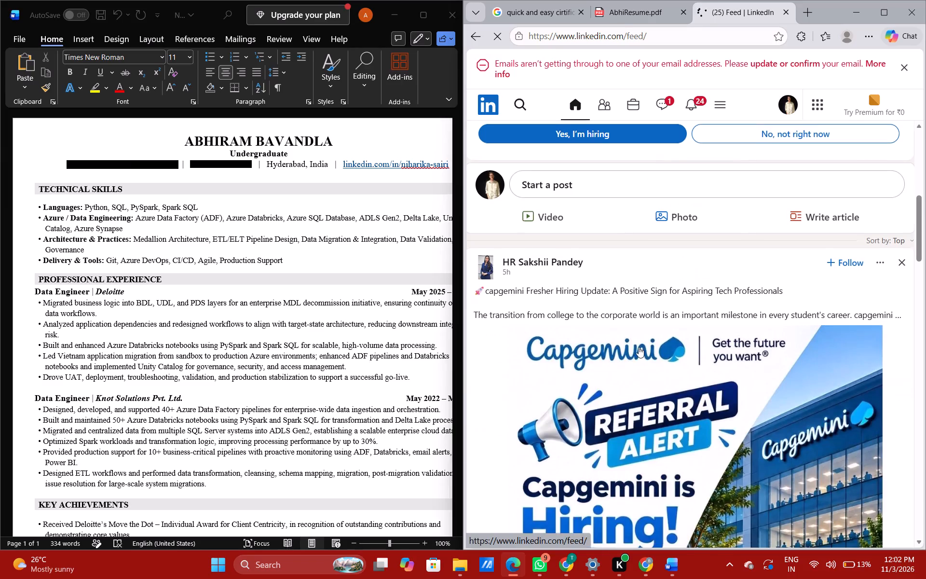
scroll(639, 347, up, 1)
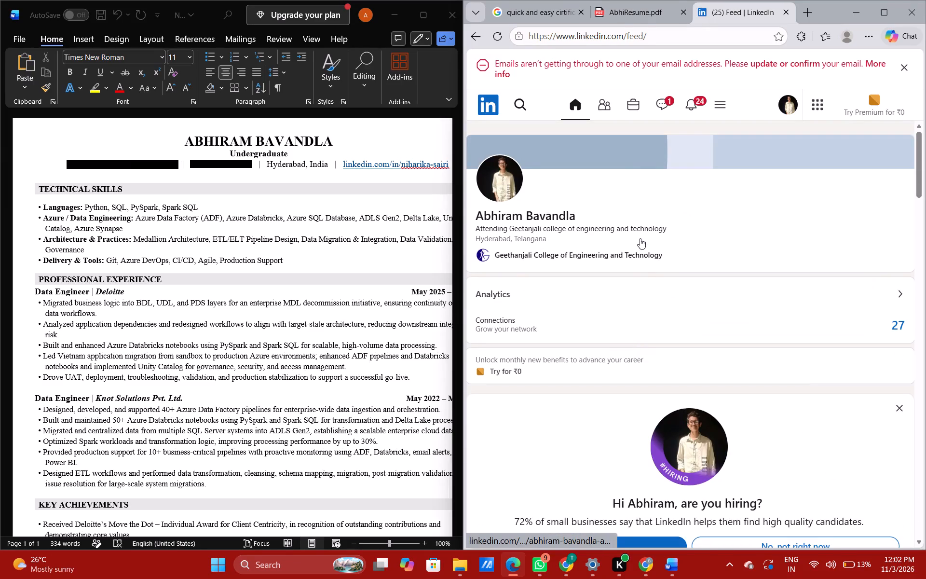
scroll(640, 238, down, 3)
scroll(640, 238, up, 1)
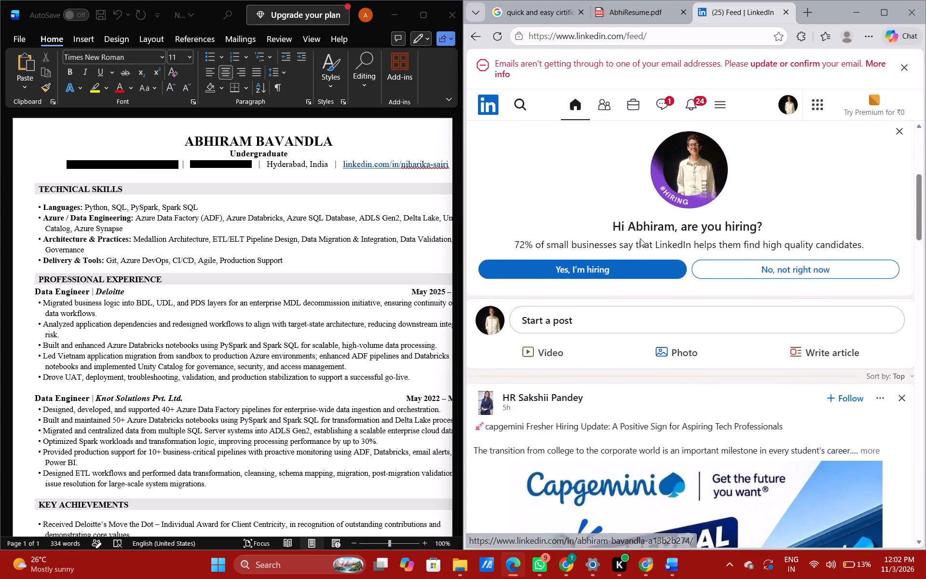
scroll(640, 238, up, 1)
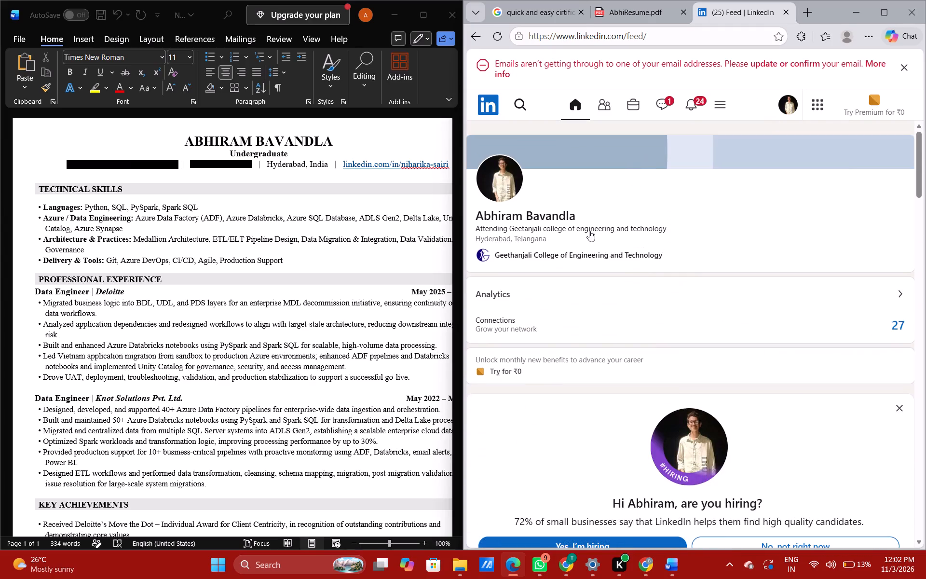
scroll(633, 298, down, 4)
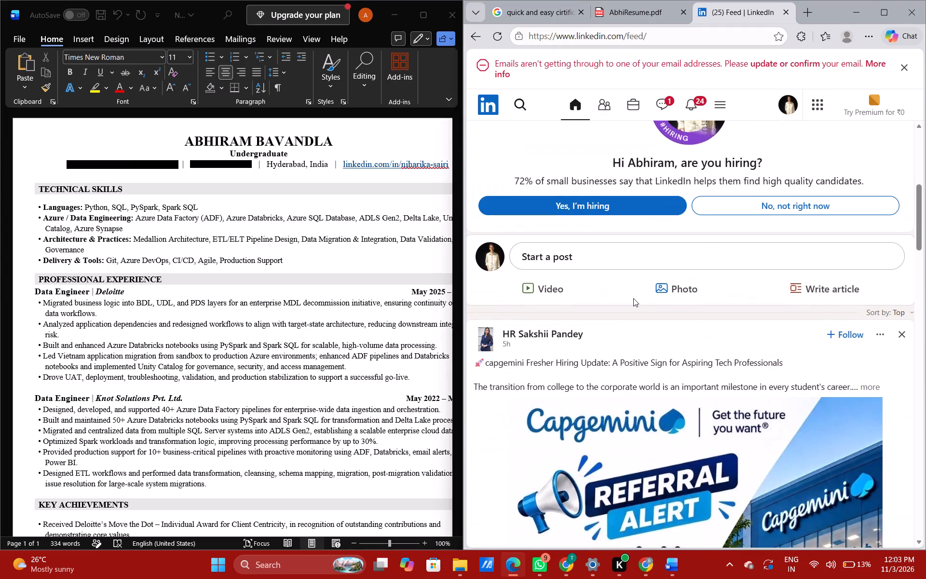
scroll(633, 298, down, 1)
scroll(633, 298, up, 7)
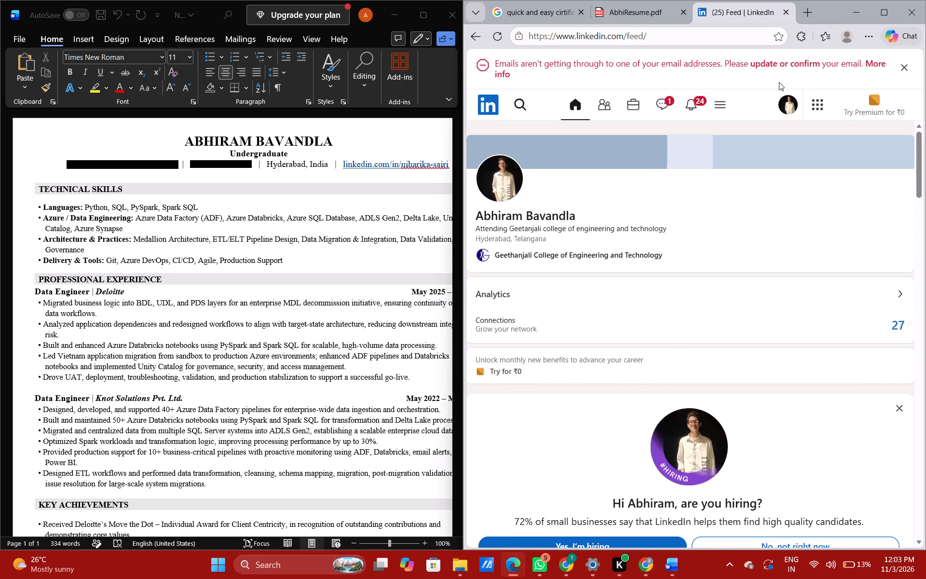
Open the candidate's own LinkedIn profile and examine its introduction, analytics, services and activity sections.
click(786, 99)
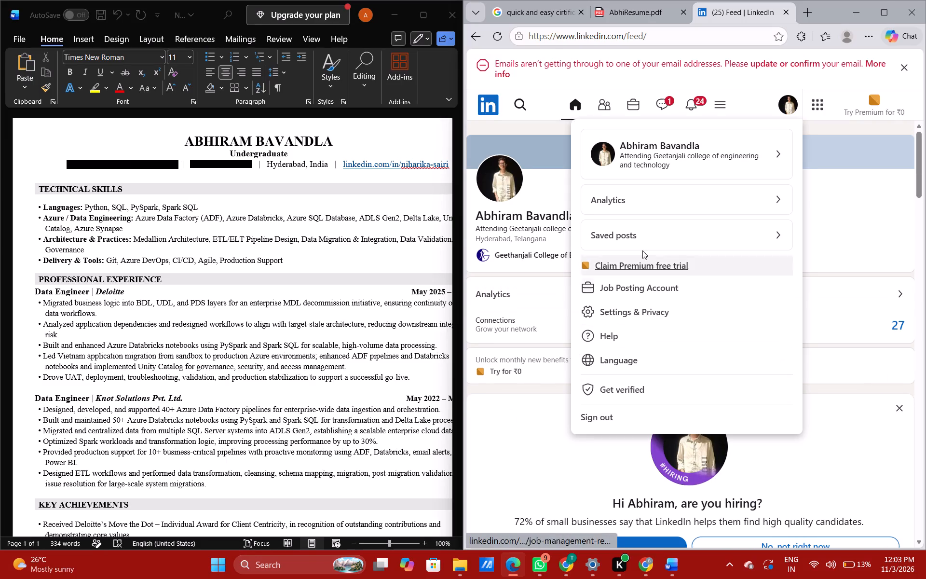
click(694, 170)
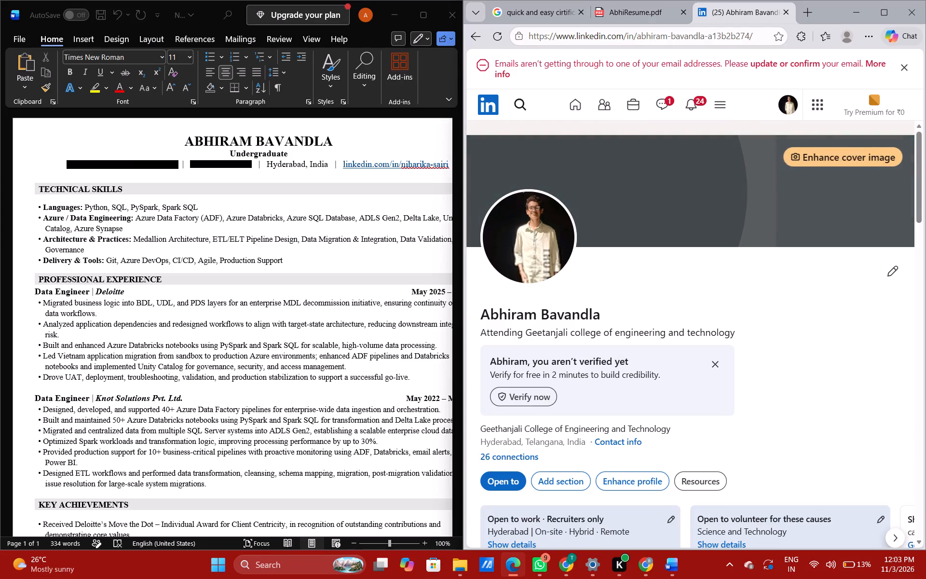
scroll(595, 311, down, 2)
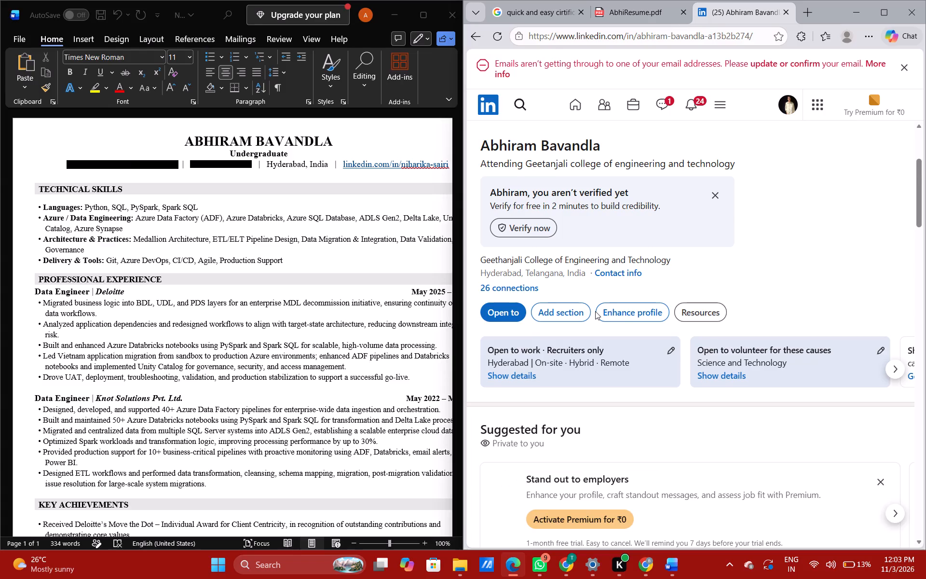
scroll(595, 311, down, 4)
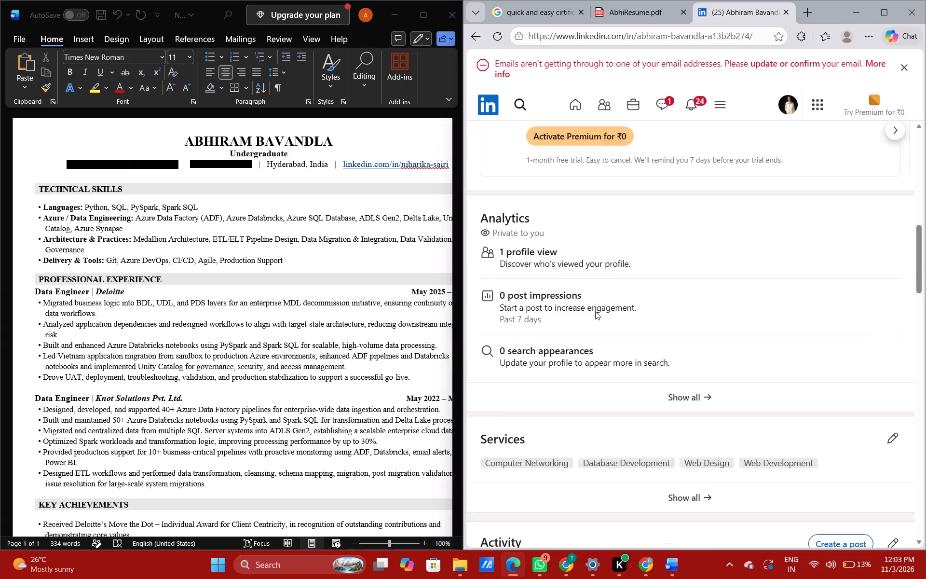
scroll(595, 311, down, 3)
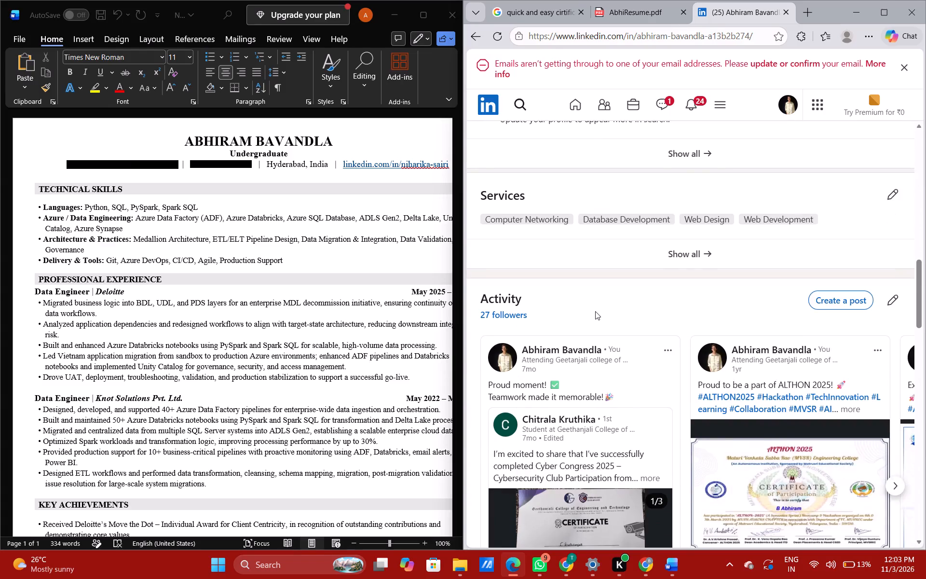
scroll(595, 311, down, 1)
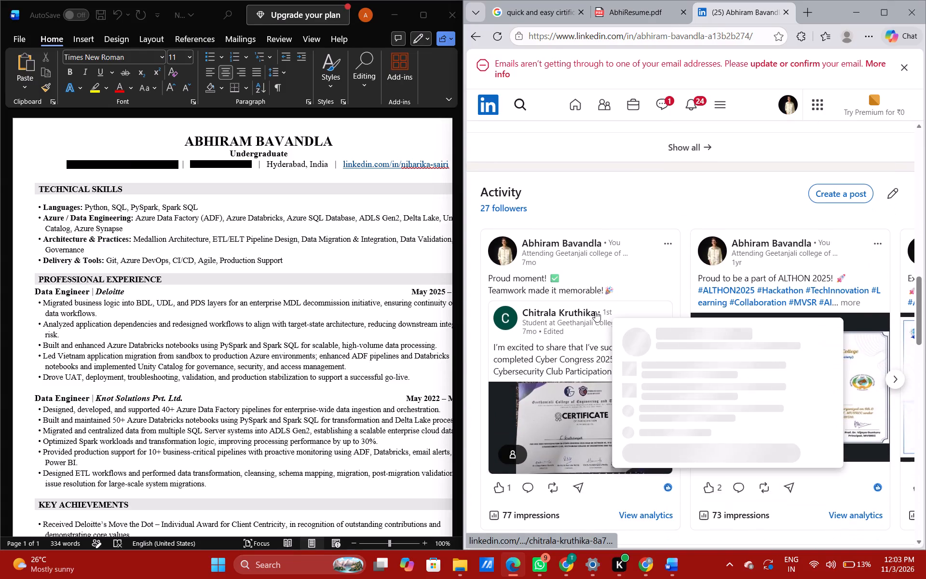
scroll(524, 362, down, 5)
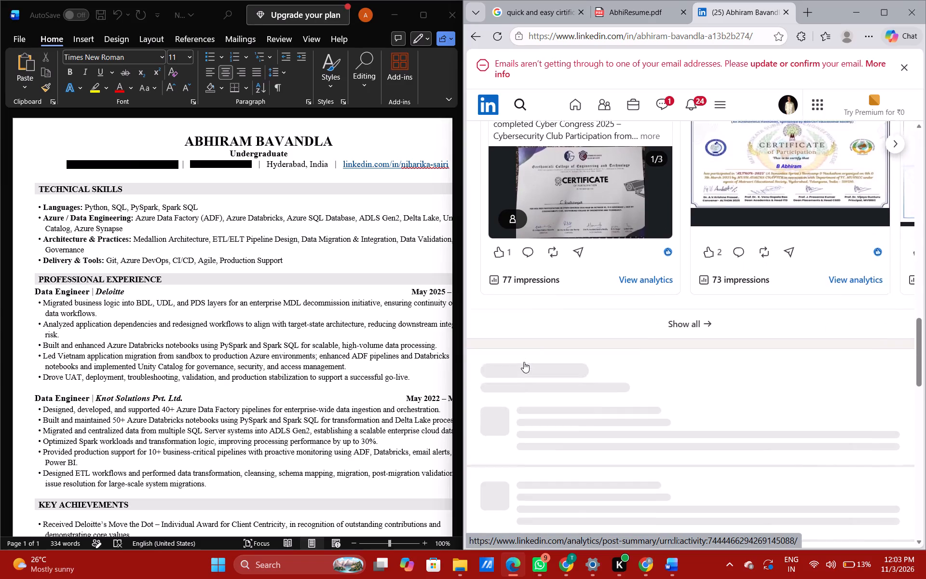
scroll(524, 362, down, 2)
scroll(524, 362, up, 7)
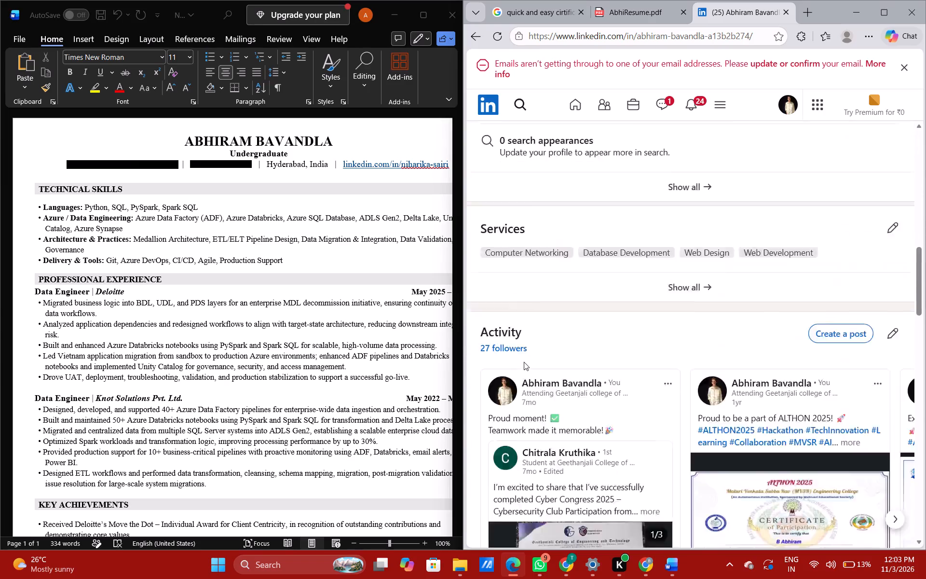
scroll(524, 362, up, 3)
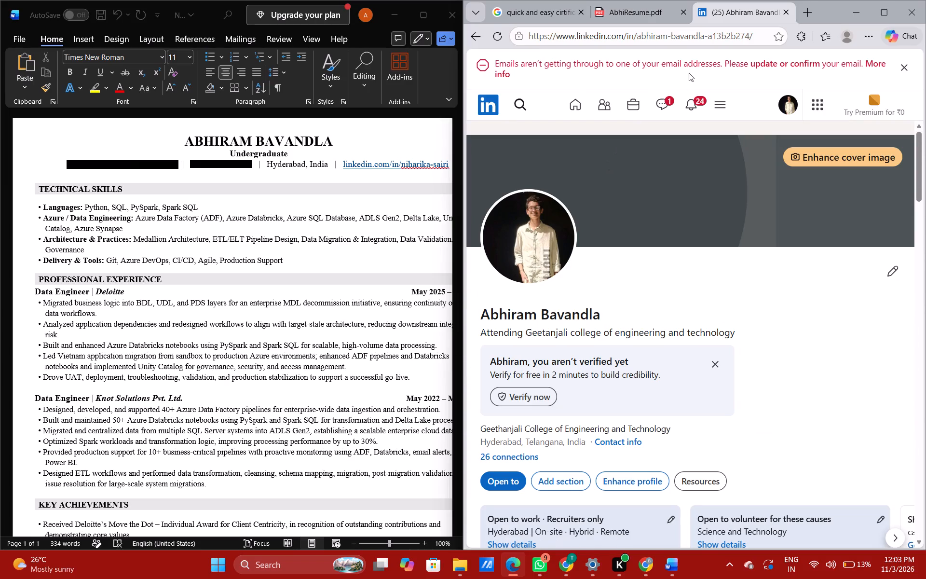
Return to the LinkedIn feed and reopen the candidate's own profile page.
click(479, 41)
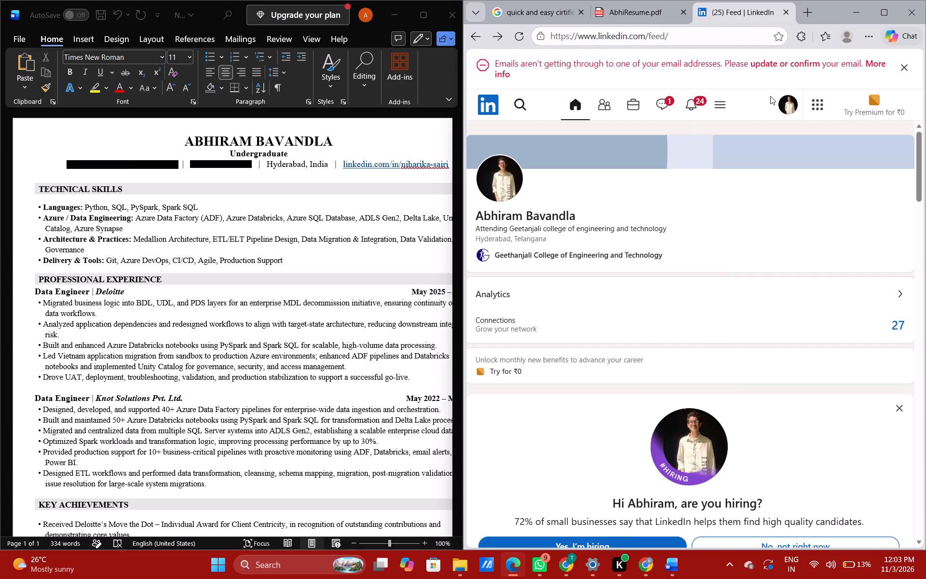
click(791, 102)
click(706, 146)
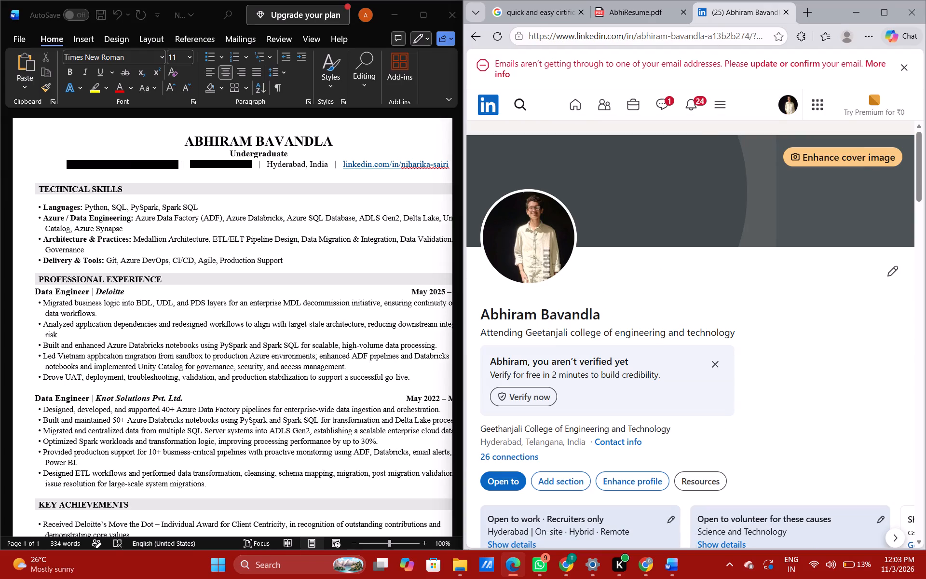
Copy the profile address from "www" through the candidate's name, omitting the trailing code, and try loading that shortened address.
drag(703, 36, 686, 36)
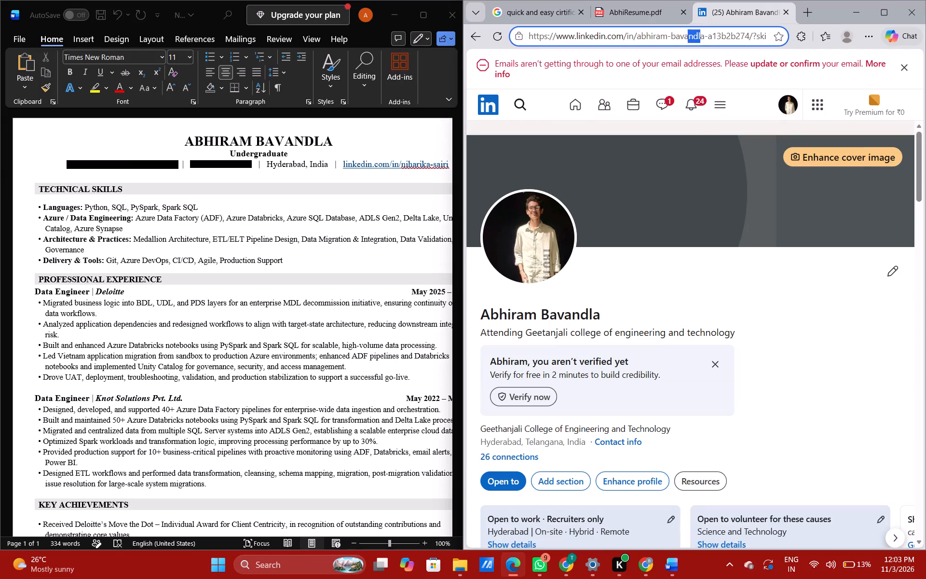
drag(686, 36, 681, 34)
drag(705, 34, 558, 34)
key(ctrl+c)
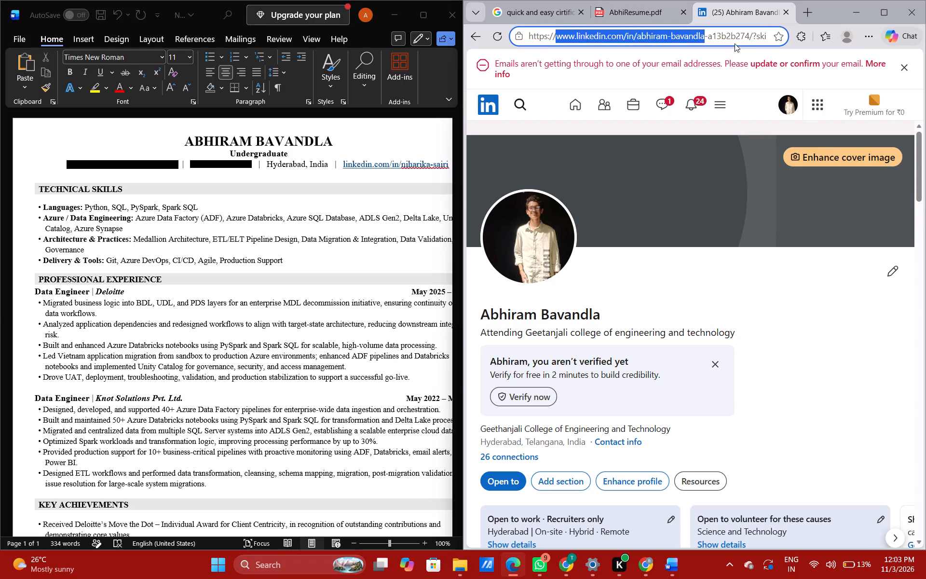
key(ctrl+a)
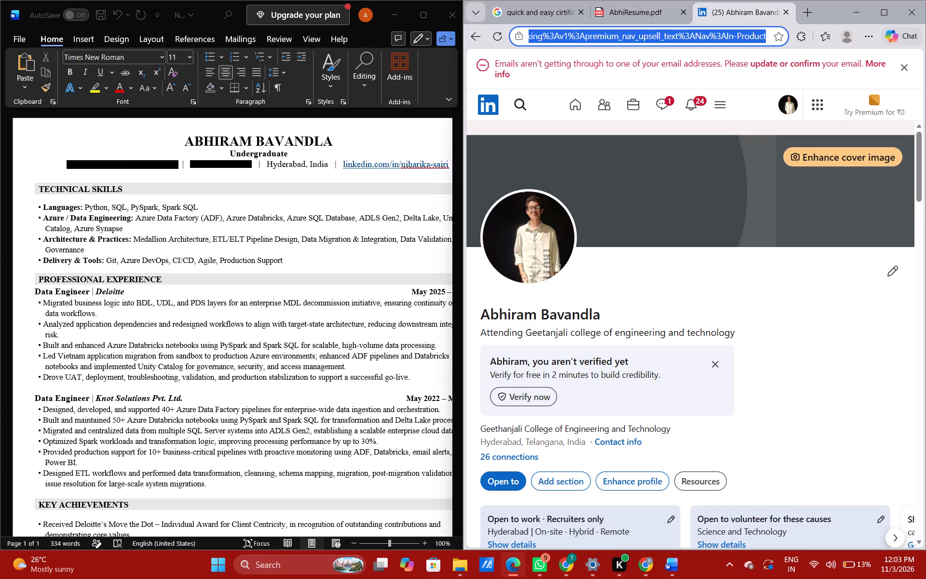
key(ctrl+v)
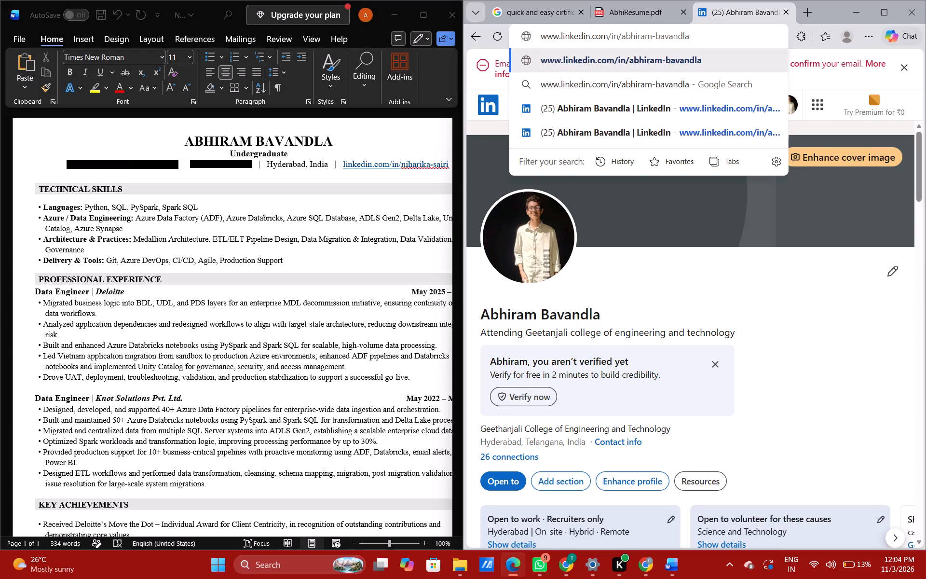
key(Return)
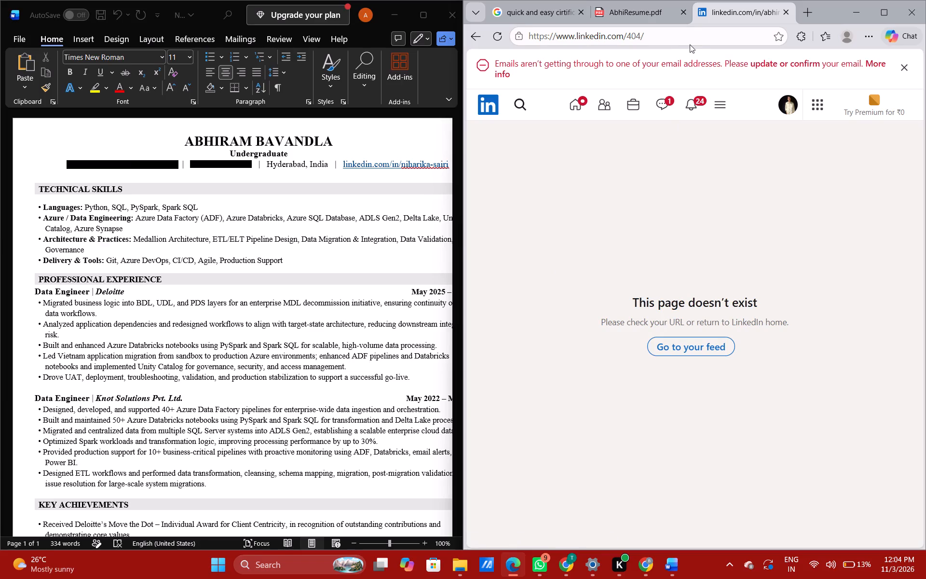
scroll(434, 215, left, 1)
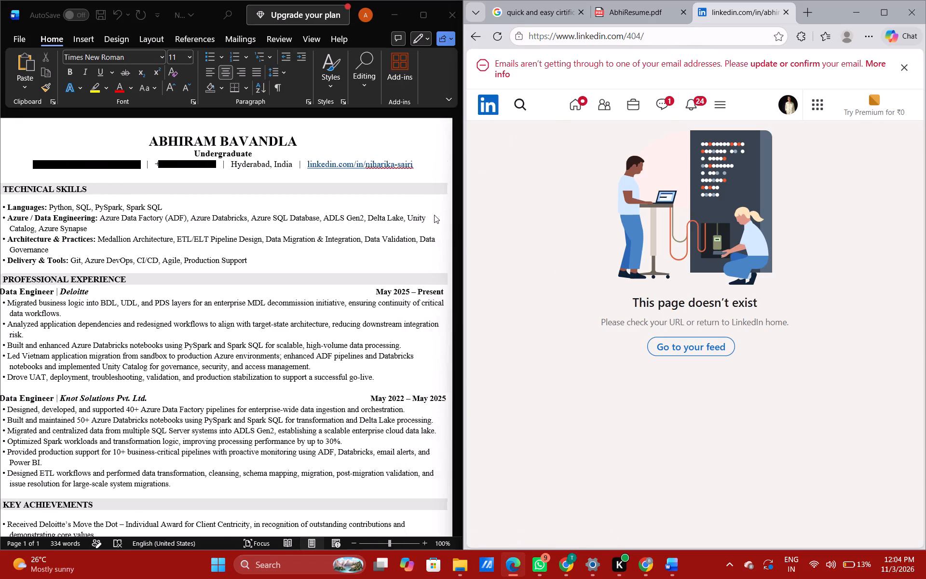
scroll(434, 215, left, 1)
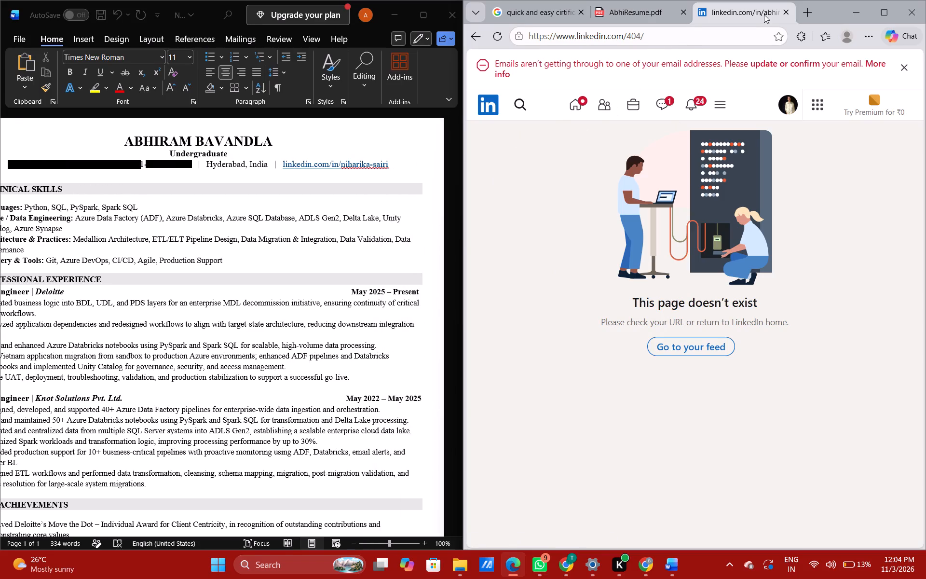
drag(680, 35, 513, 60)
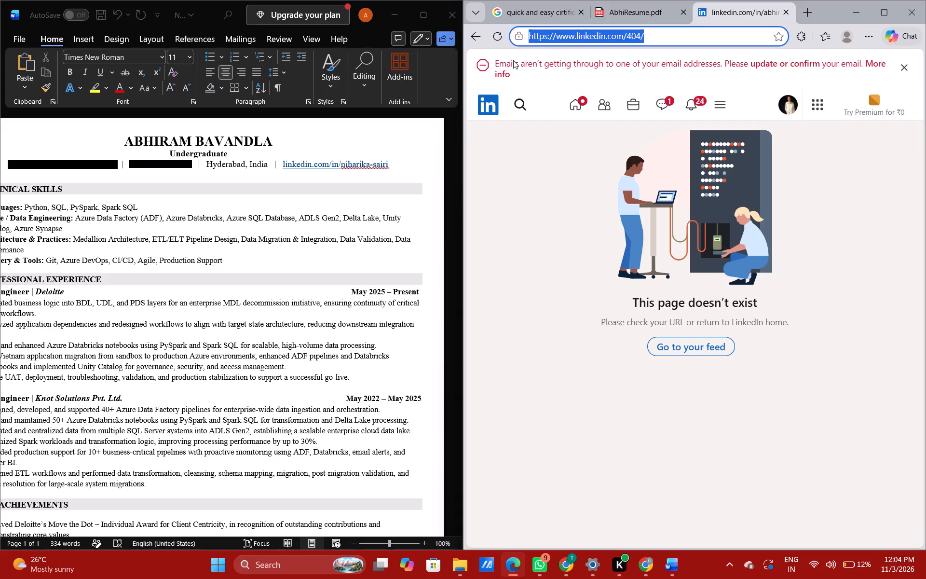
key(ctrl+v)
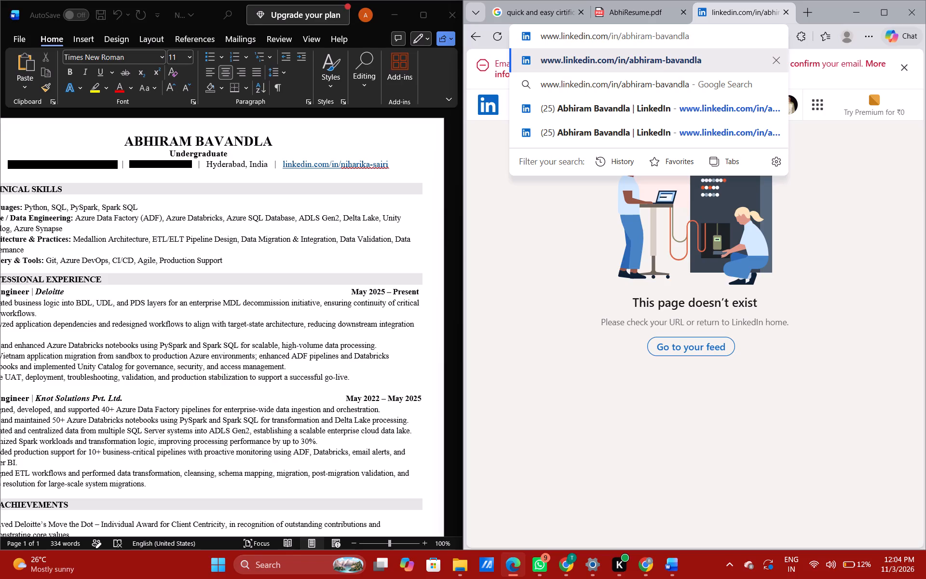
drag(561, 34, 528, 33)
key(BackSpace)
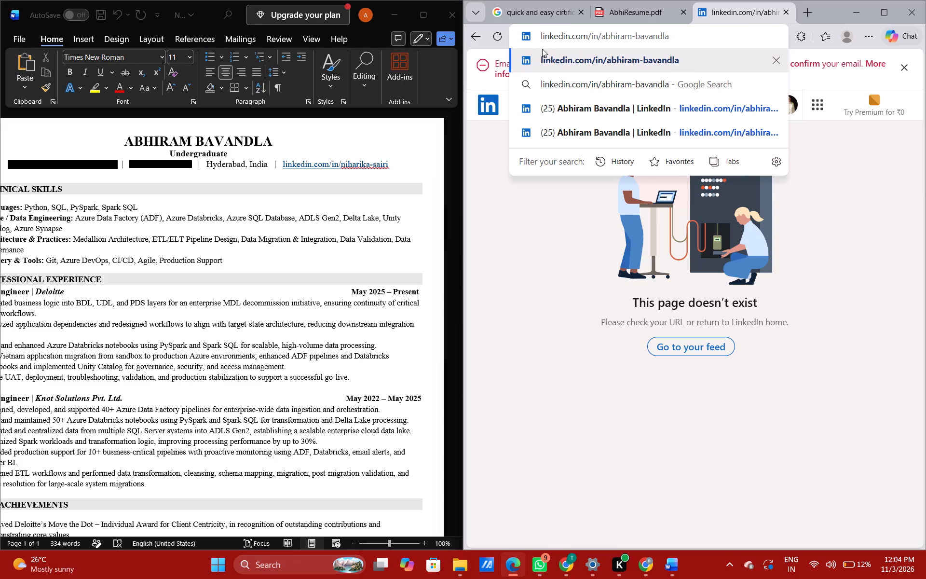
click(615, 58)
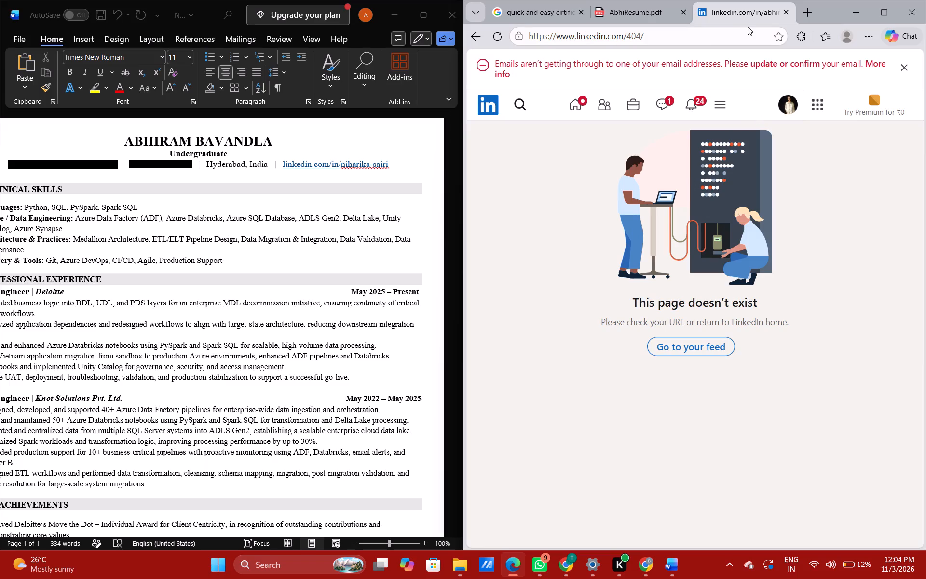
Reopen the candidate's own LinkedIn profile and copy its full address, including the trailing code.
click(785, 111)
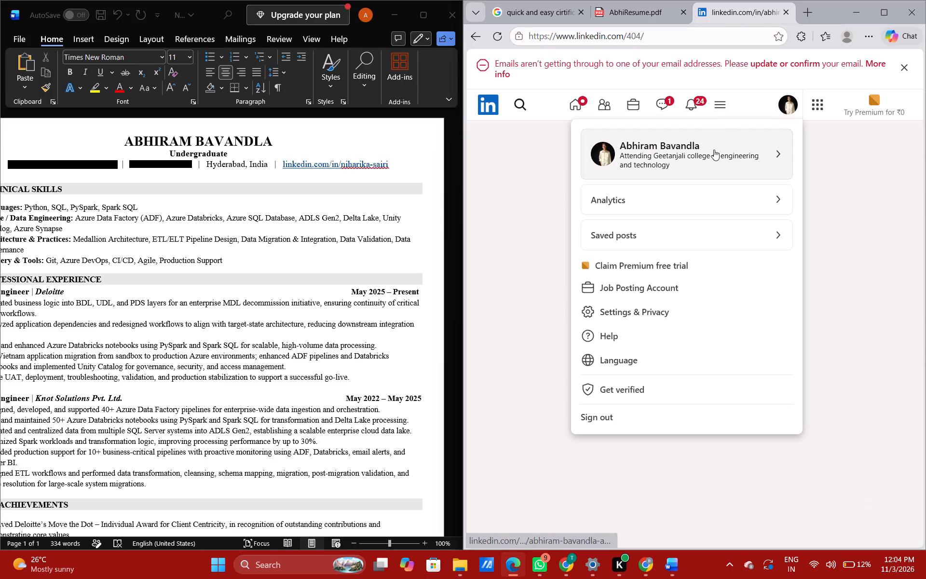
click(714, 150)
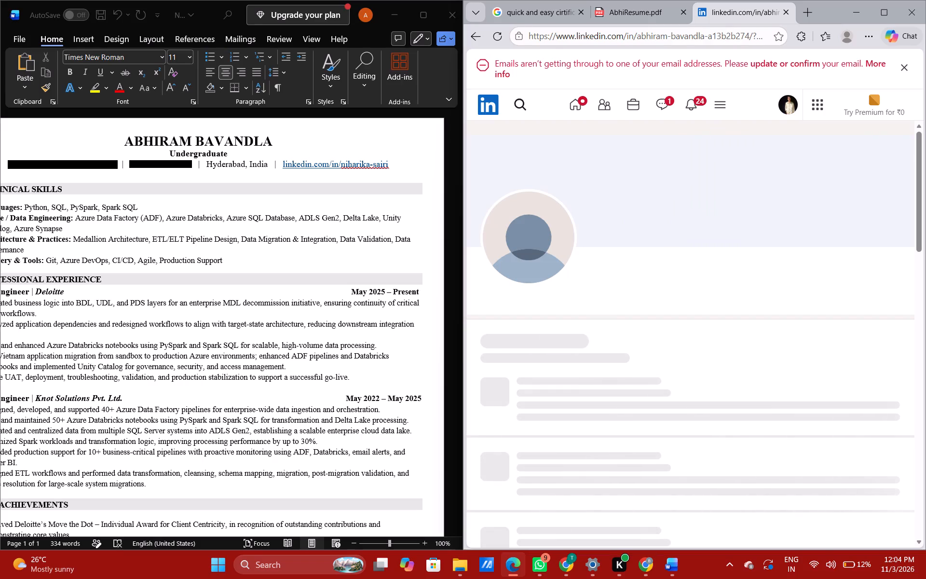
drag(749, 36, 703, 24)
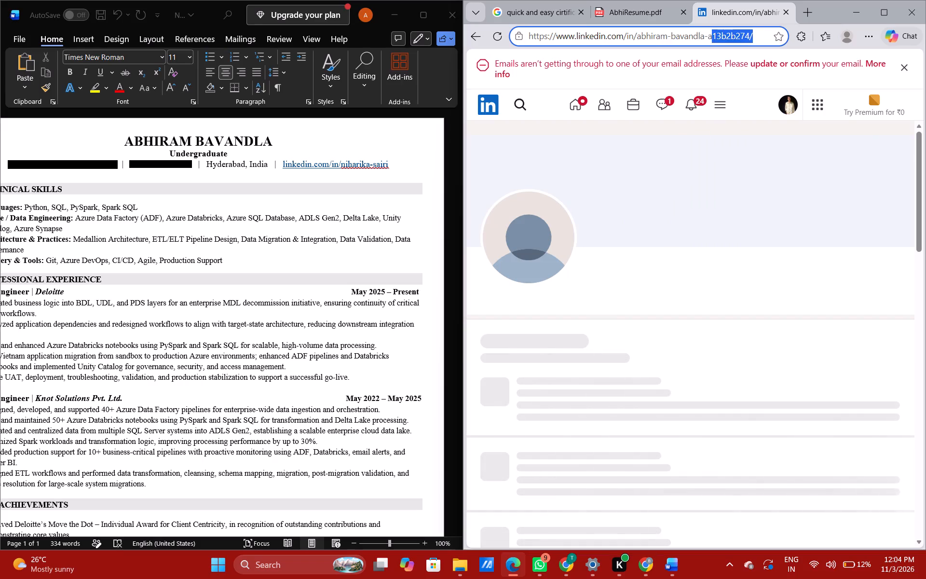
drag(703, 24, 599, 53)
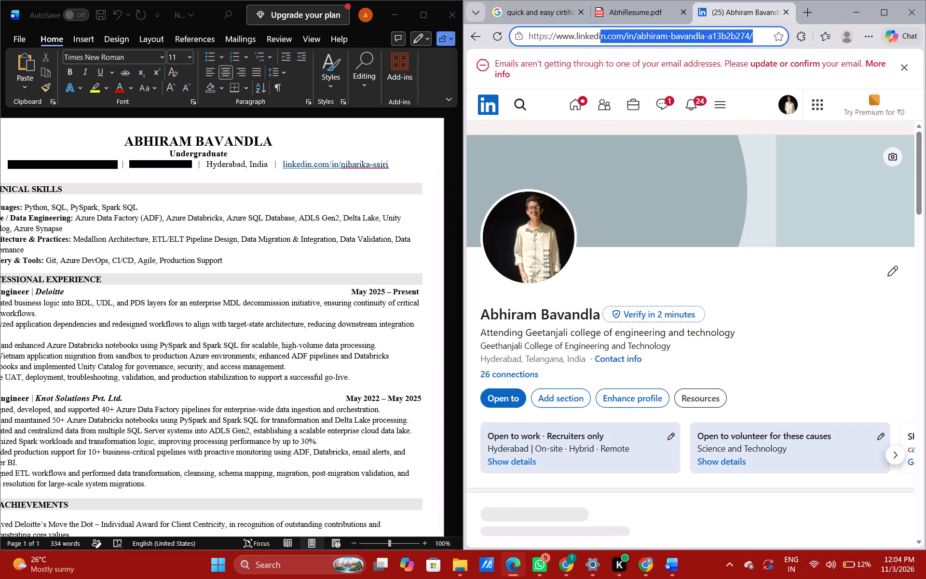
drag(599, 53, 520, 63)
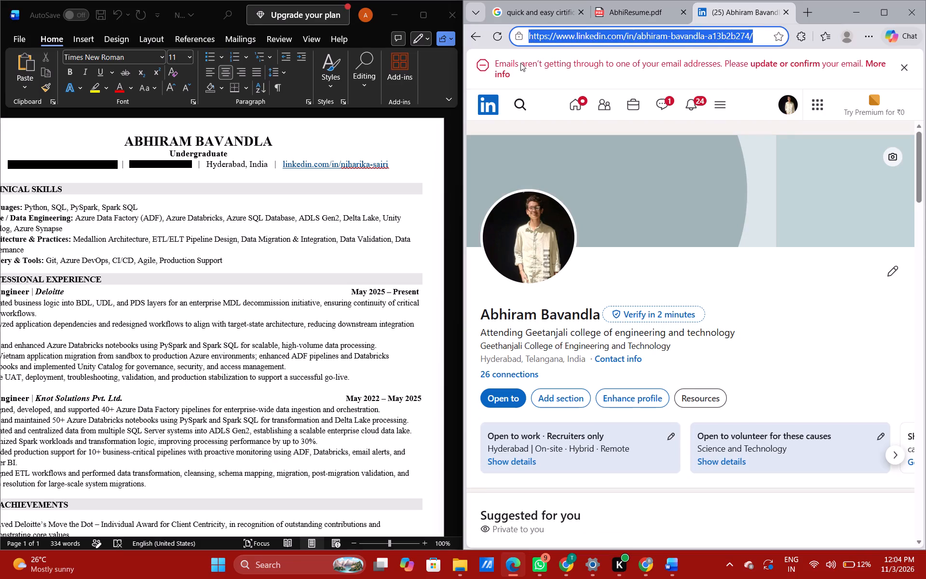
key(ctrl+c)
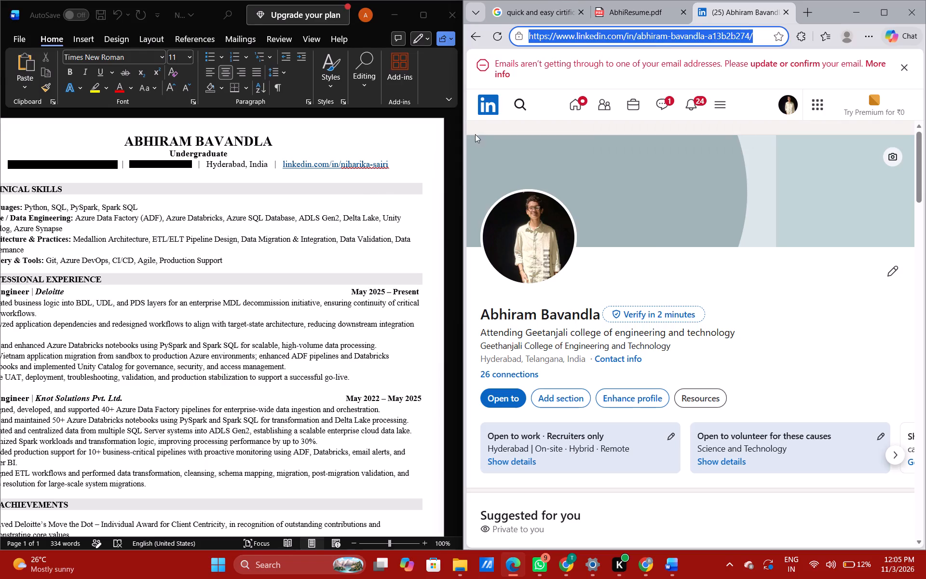
In the Word résumé's header, copy the existing LinkedIn link together with the separator before it.
click(345, 165)
double_click(345, 165)
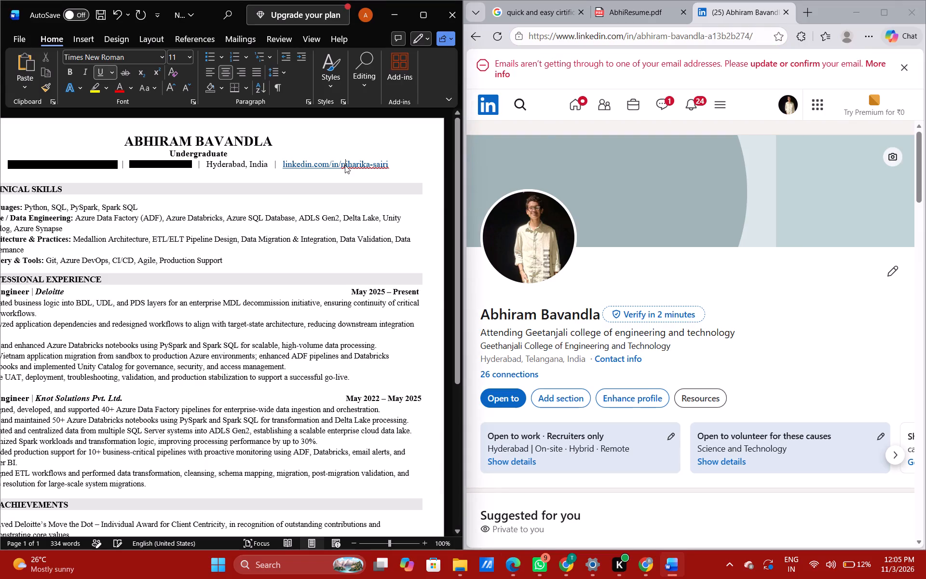
drag(282, 166, 290, 165)
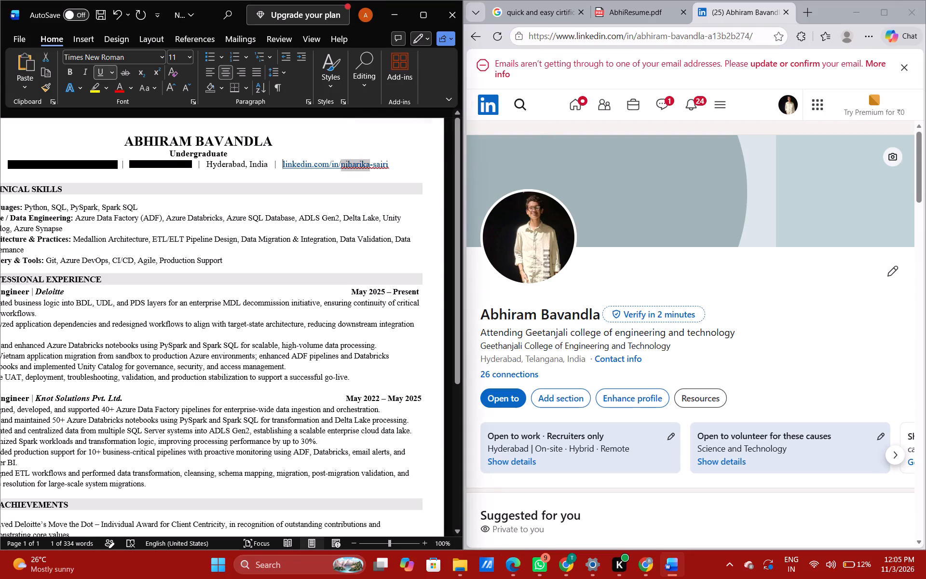
drag(290, 165, 389, 169)
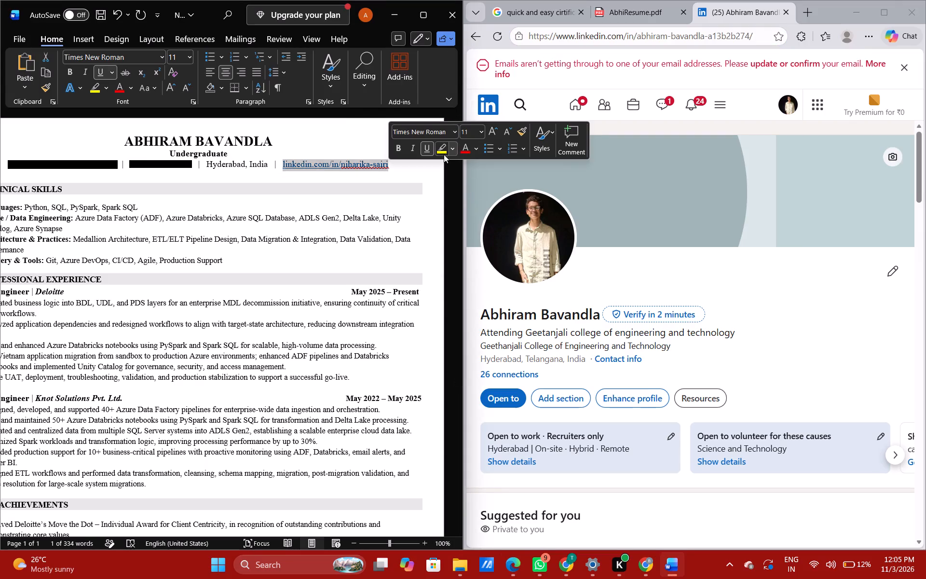
click(405, 178)
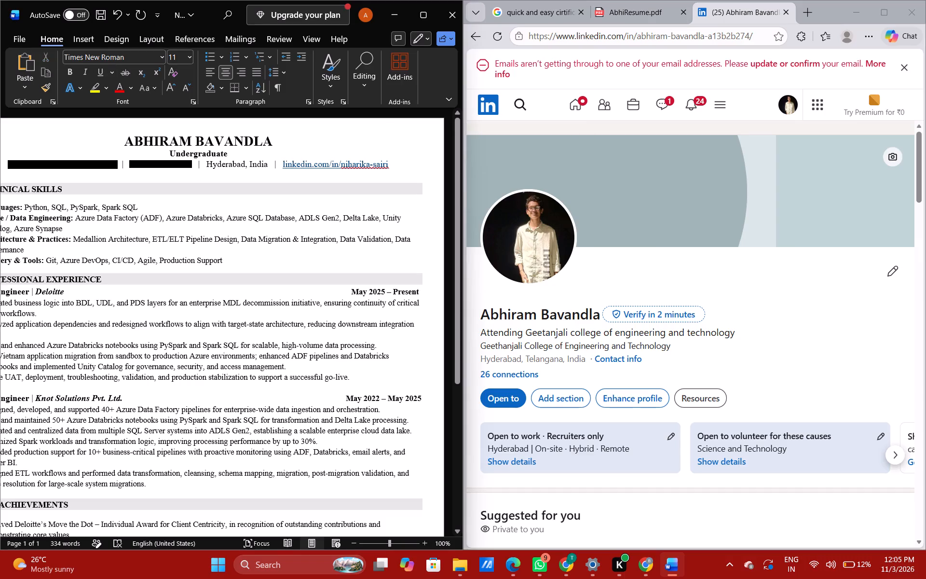
drag(387, 165, 282, 166)
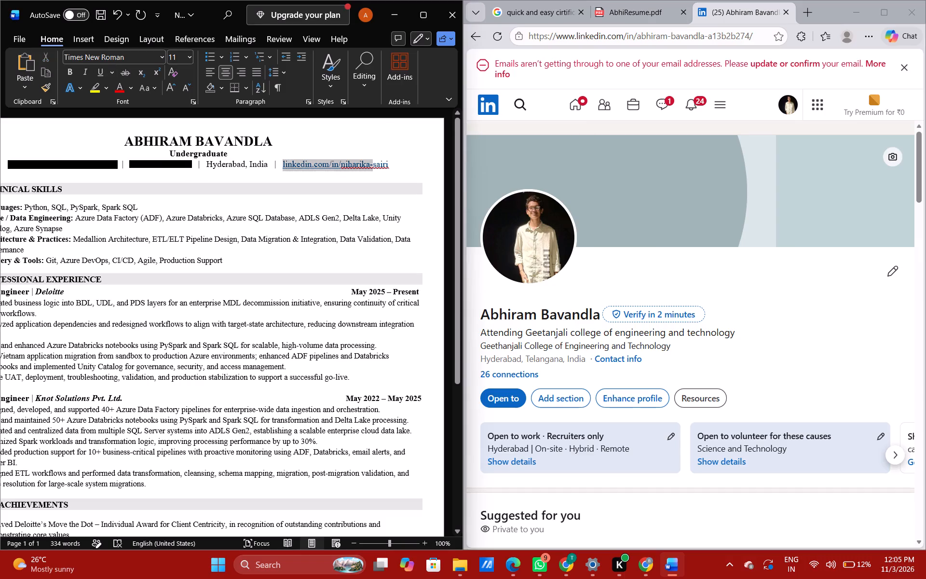
drag(282, 166, 281, 165)
click(274, 187)
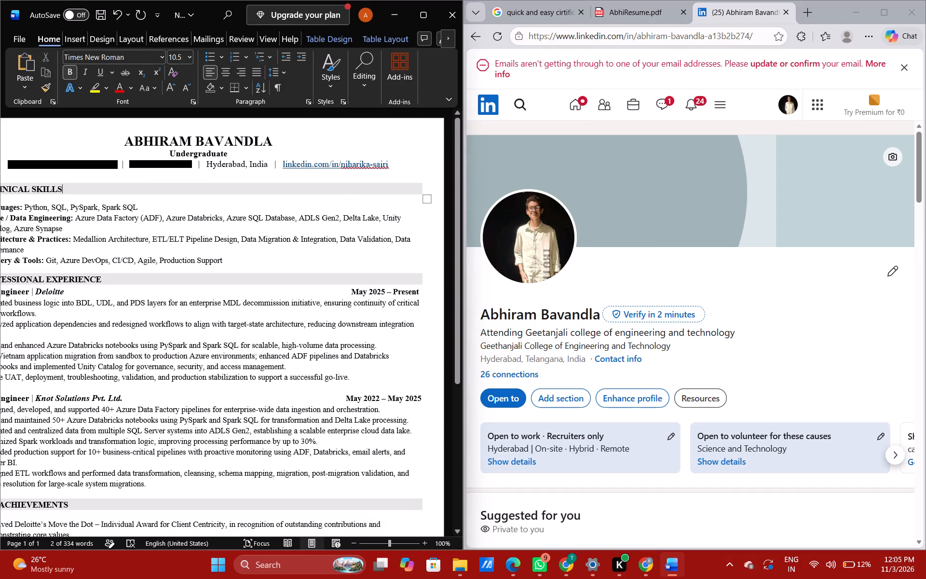
drag(281, 165, 395, 157)
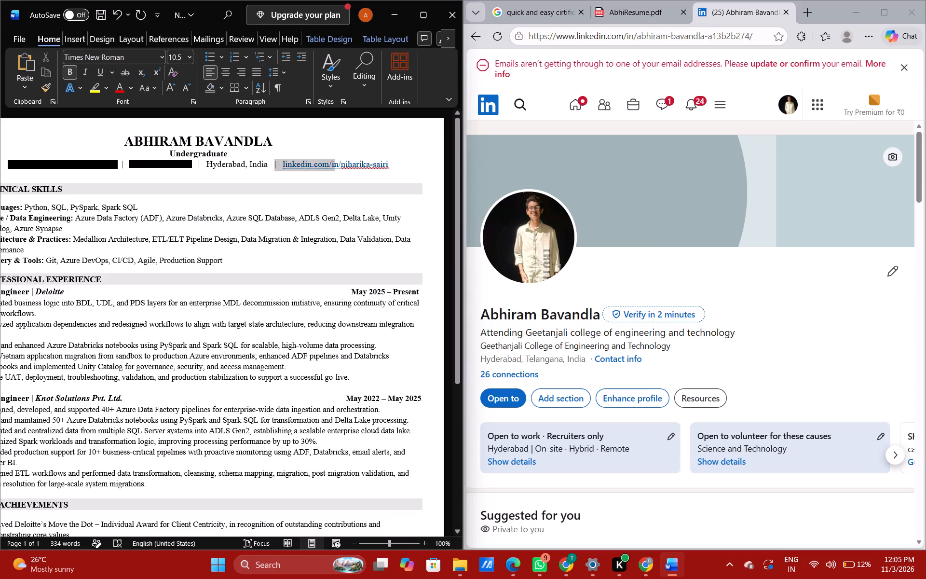
drag(395, 157, 389, 162)
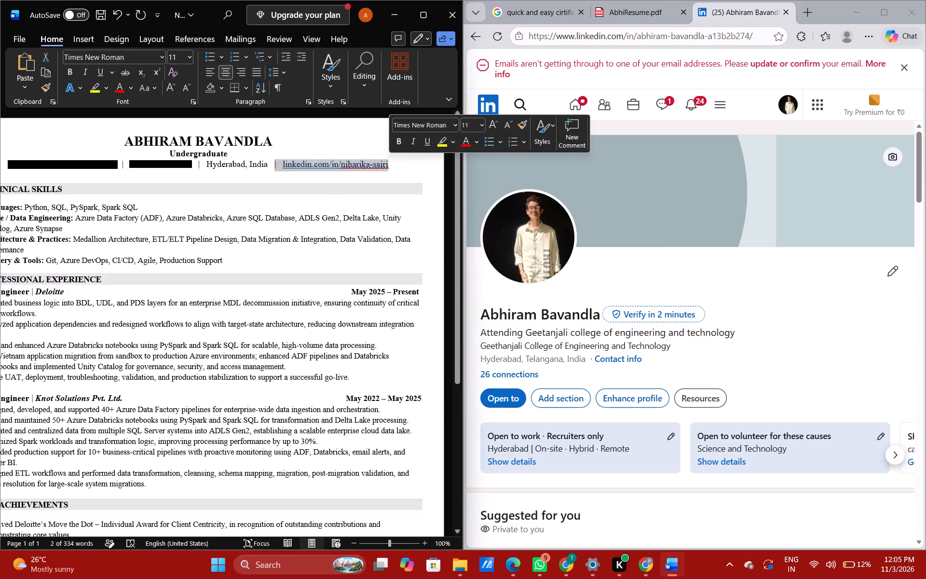
key(ctrl+c)
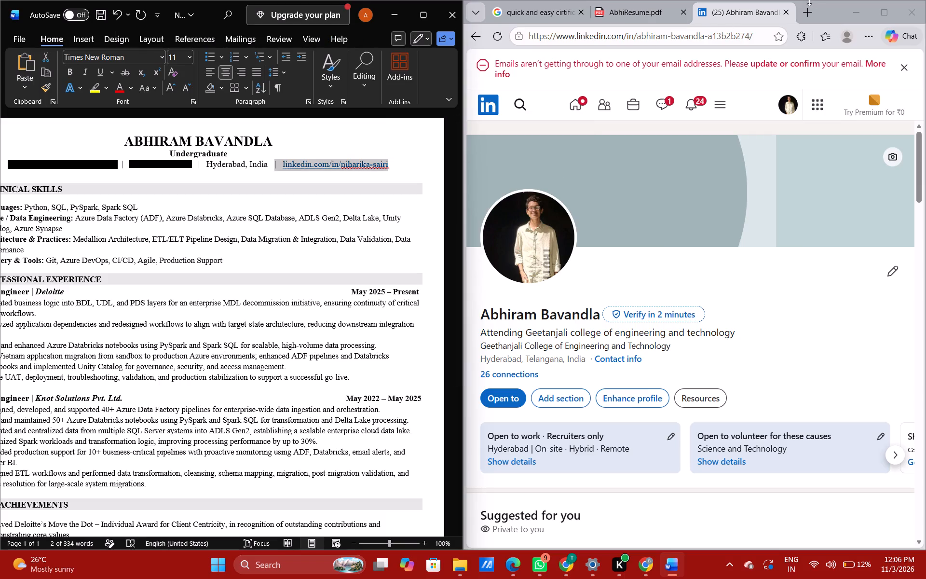
In a new Edge tab, load the résumé's copied LinkedIn link without its leading separator, retrying until the profile opens.
click(812, 7)
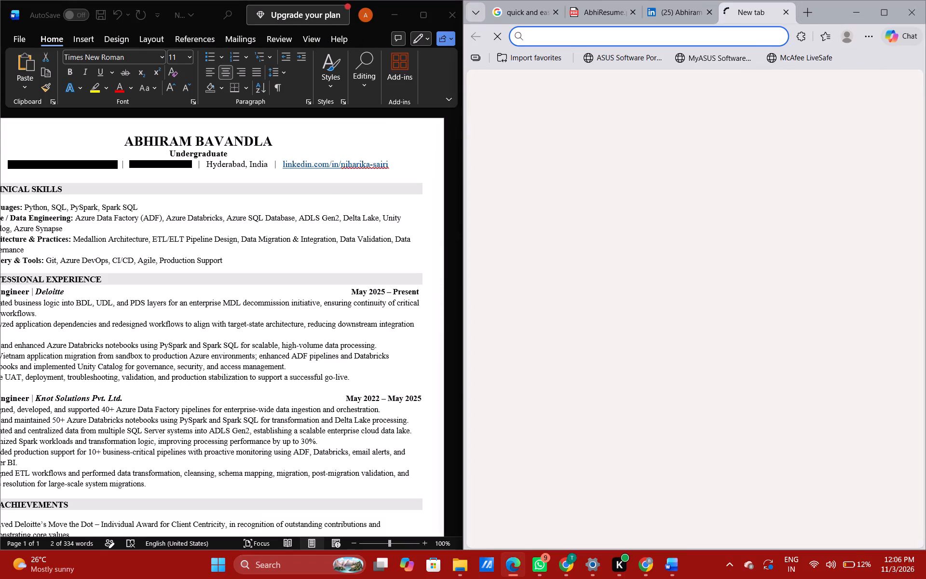
click(647, 33)
key(ctrl+v)
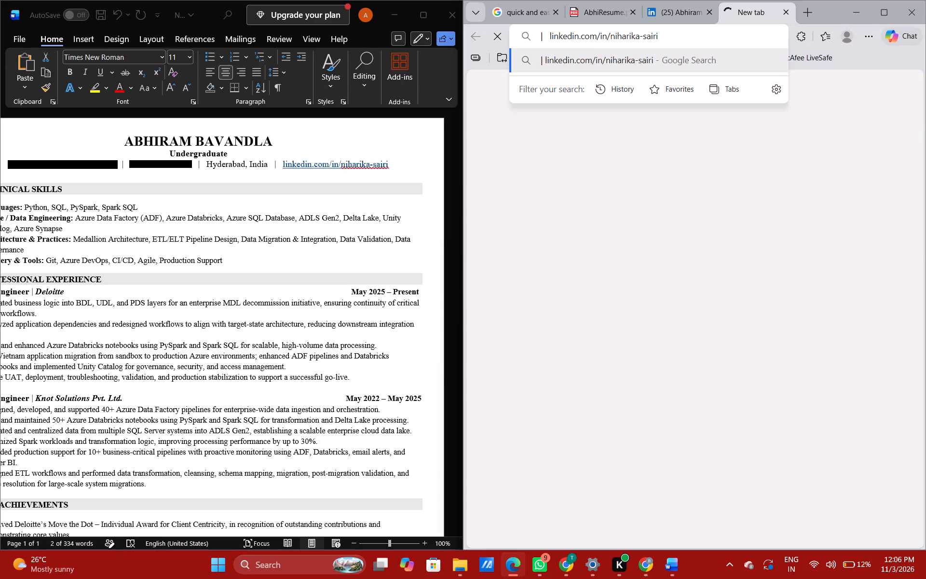
click(551, 37)
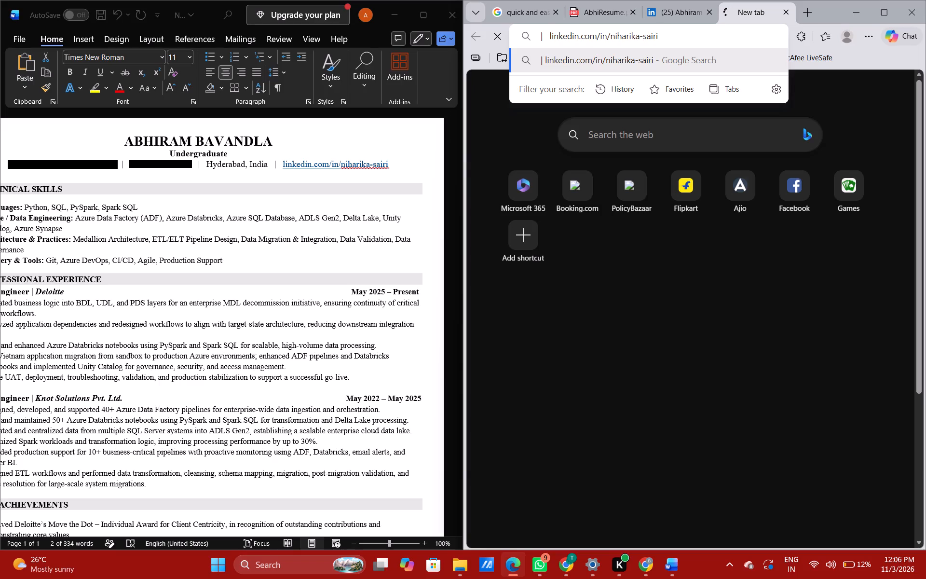
key(Left)
key(BackSpace)
key(BackSpace)
key(BackSpace)
key(BackSpace)
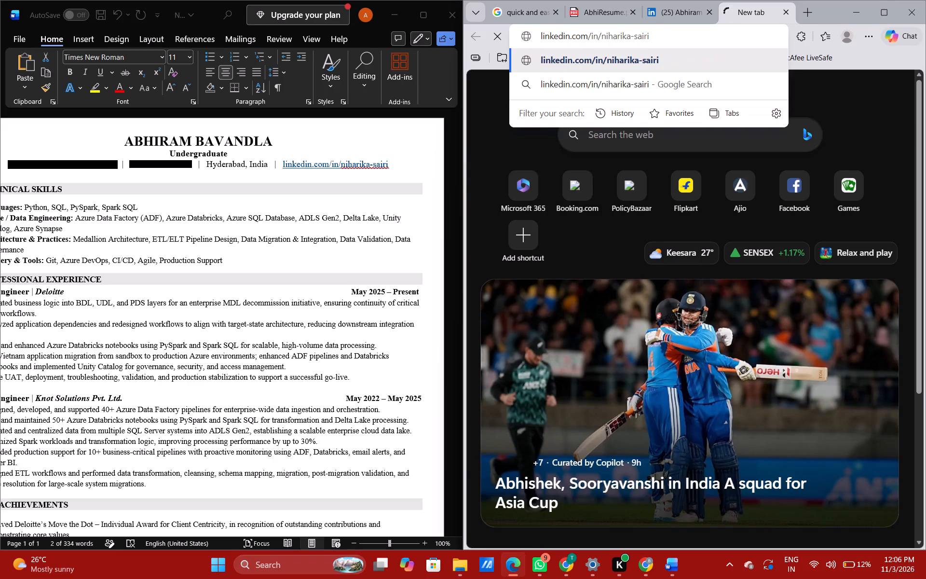
key(Return)
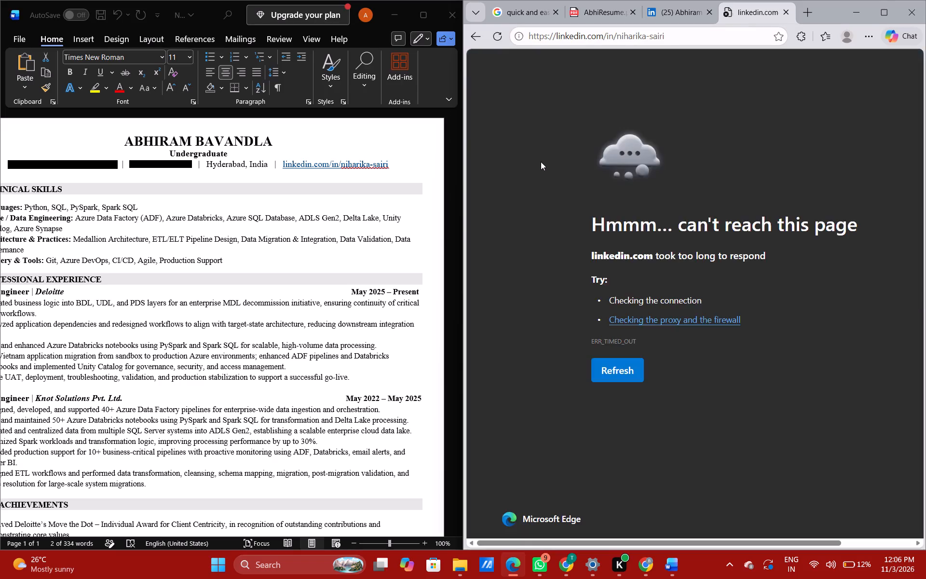
click(612, 367)
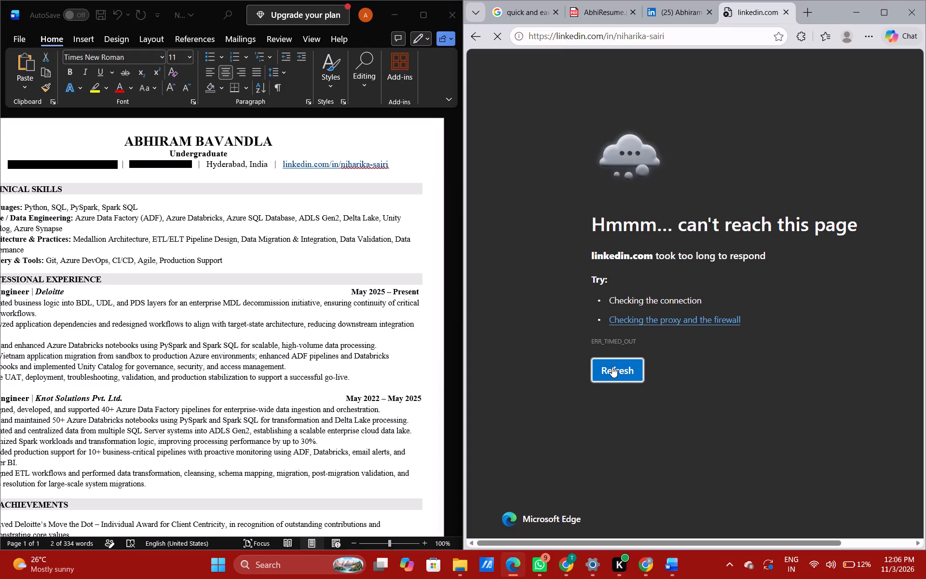
click(612, 367)
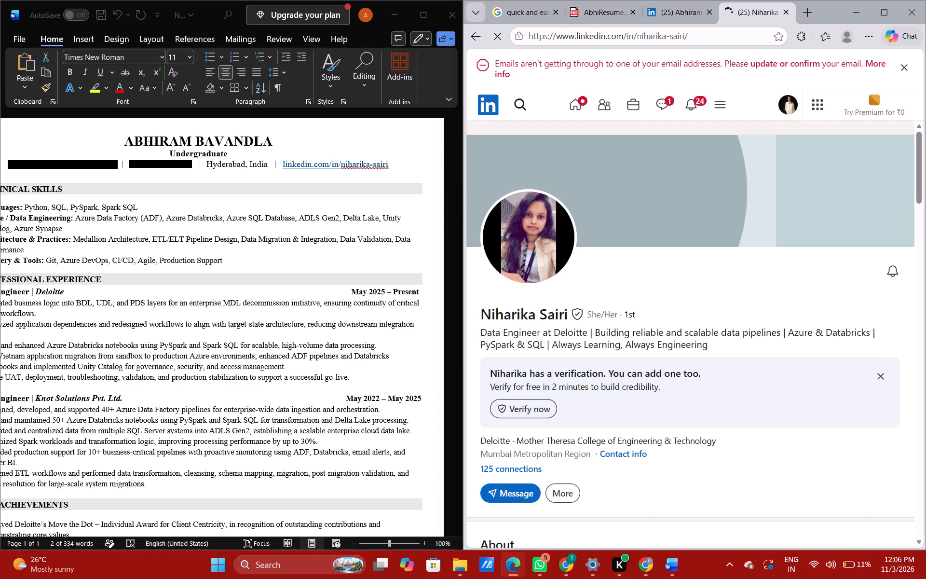
Copy the opened profile's address from "www" onward and paste it over the netacad.com address in Chrome.
drag(692, 34, 557, 33)
key(ctrl+c)
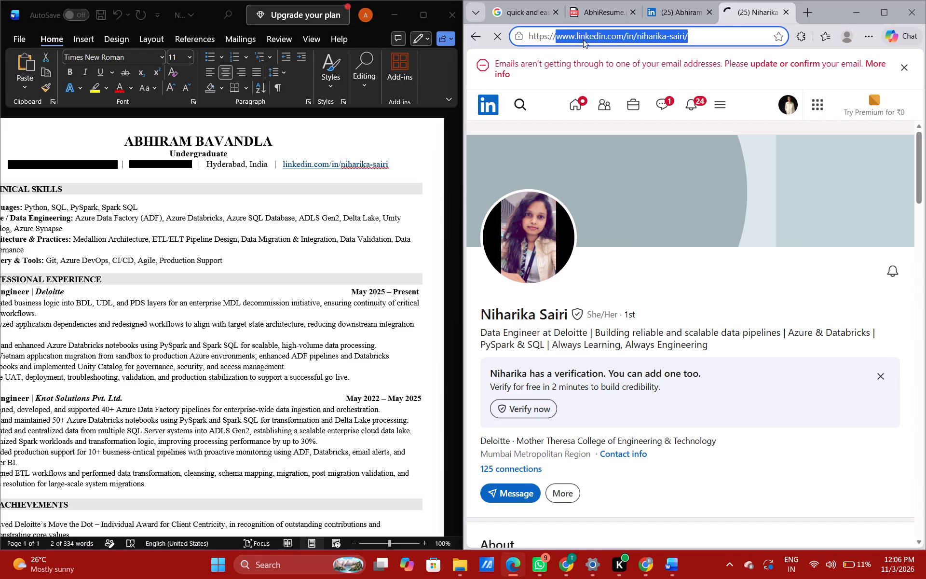
click(794, 100)
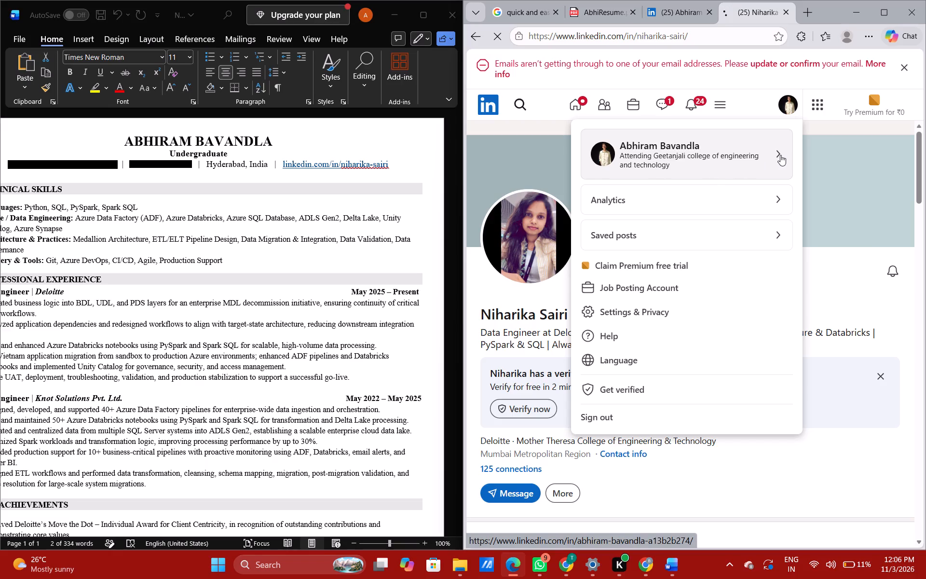
click(567, 557)
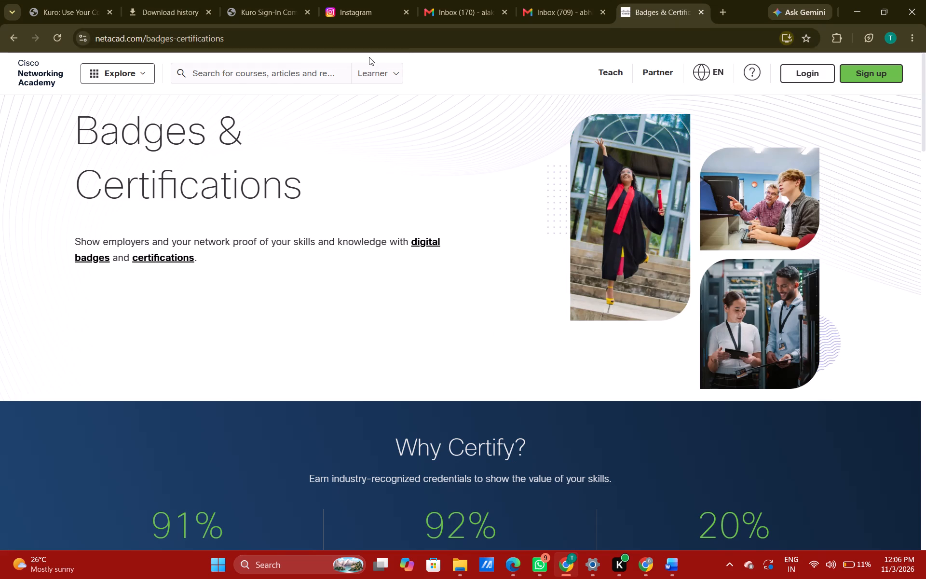
click(316, 36)
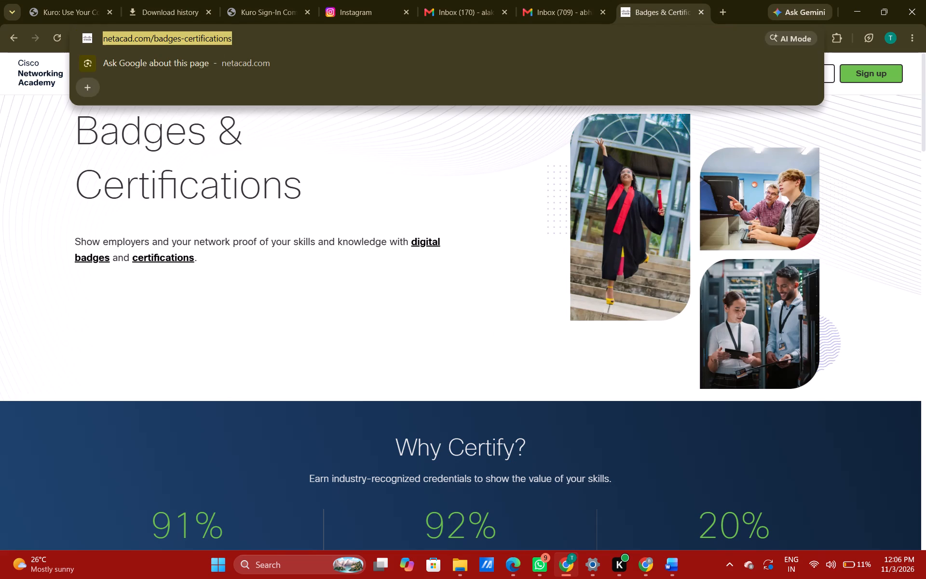
key(BackSpace)
key(ctrl+v)
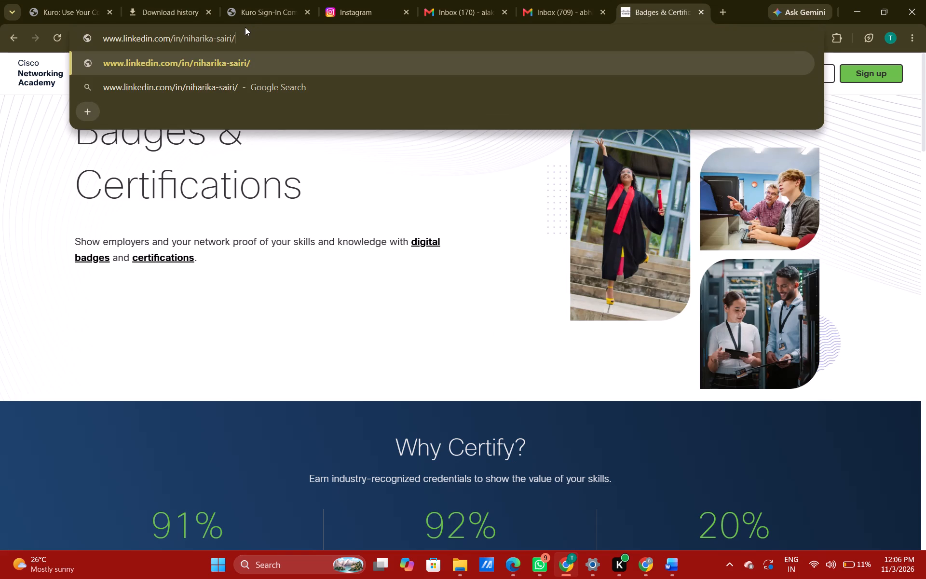
Replace the profile name in the pasted address with the candidate's hyphenated first and last name, keeping the final slash.
click(230, 31)
key(Right)
key(BackSpace)
key(BackSpace)
key(BackSpace)
key(BackSpace)
key(BackSpace)
key(BackSpace)
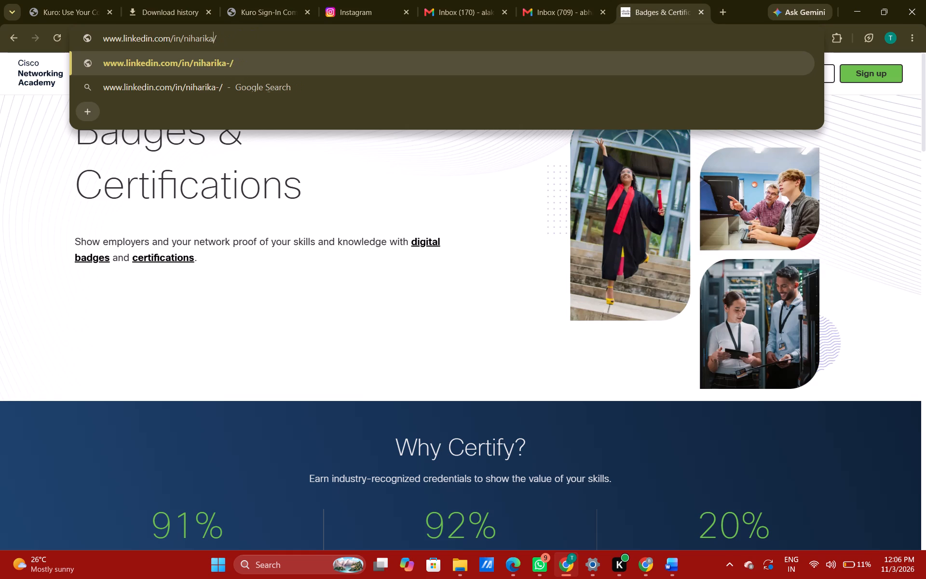
key(BackSpace)
key(BackSpace)
key(BackSpace)
key(BackSpace)
key(BackSpace)
key(BackSpace)
key(BackSpace)
key(BackSpace)
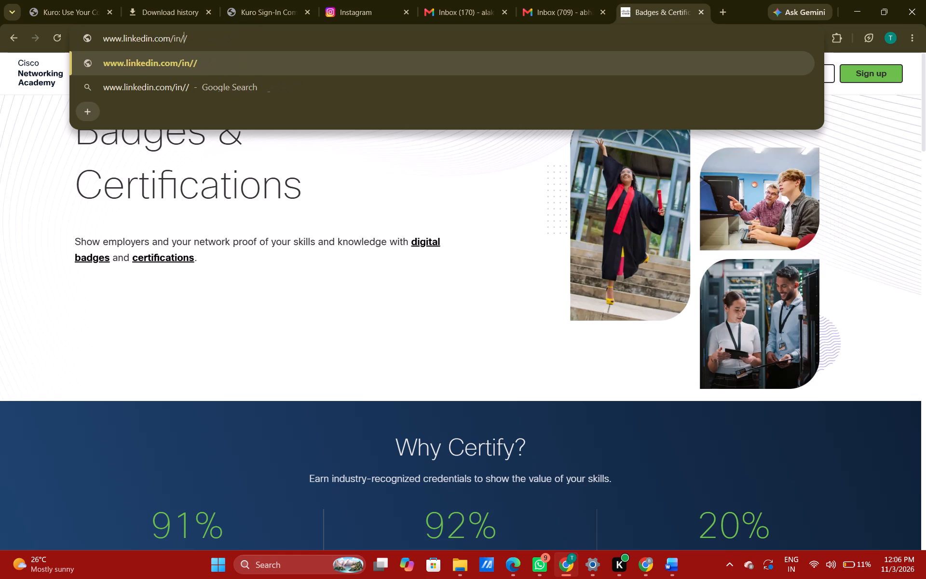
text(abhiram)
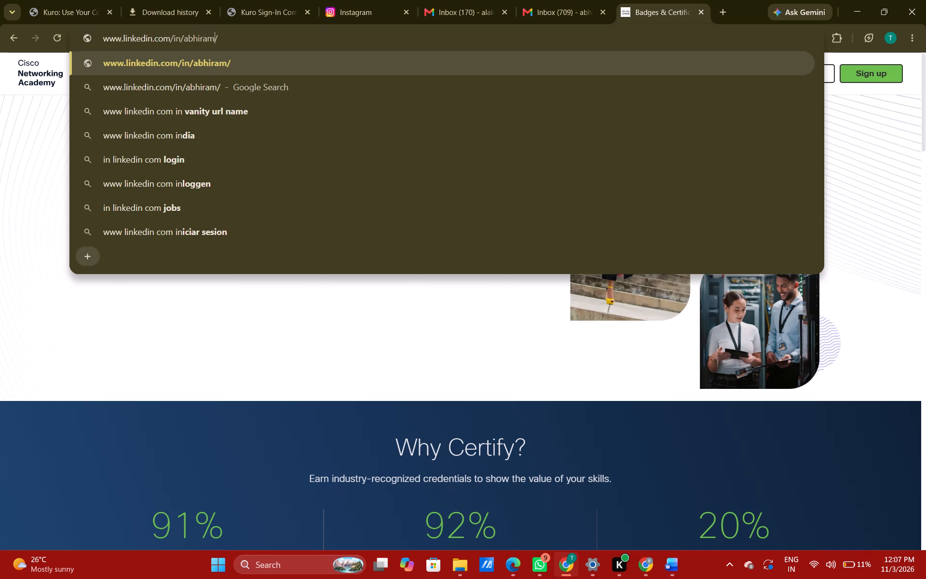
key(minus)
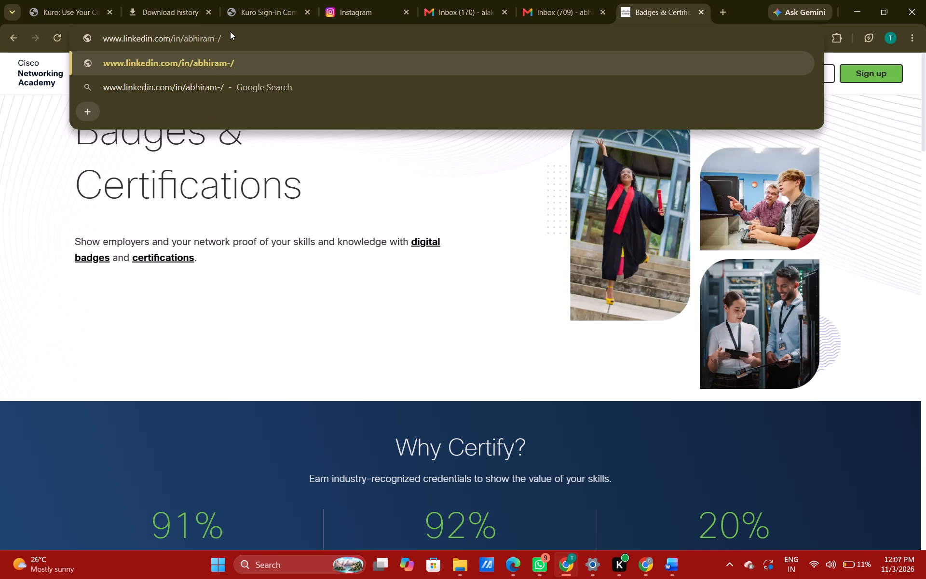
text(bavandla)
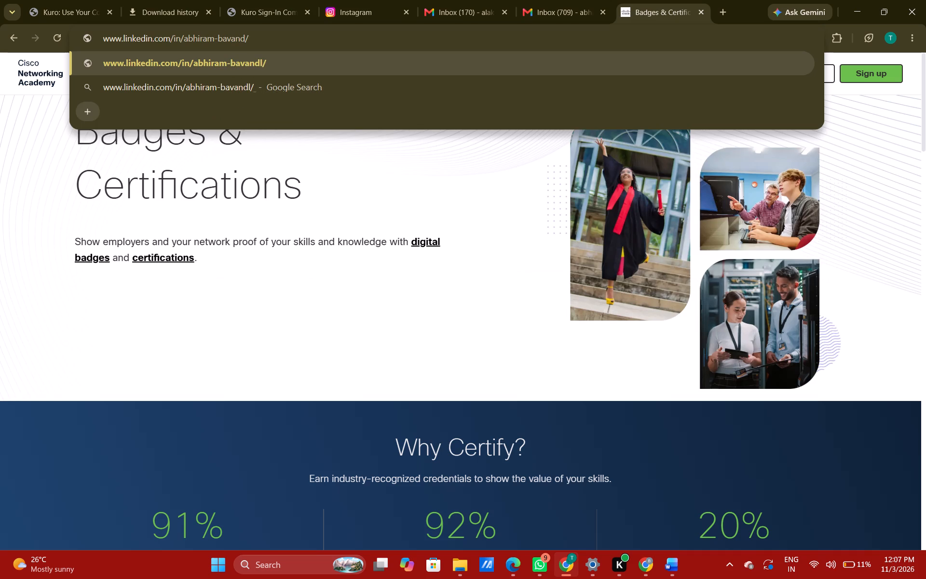
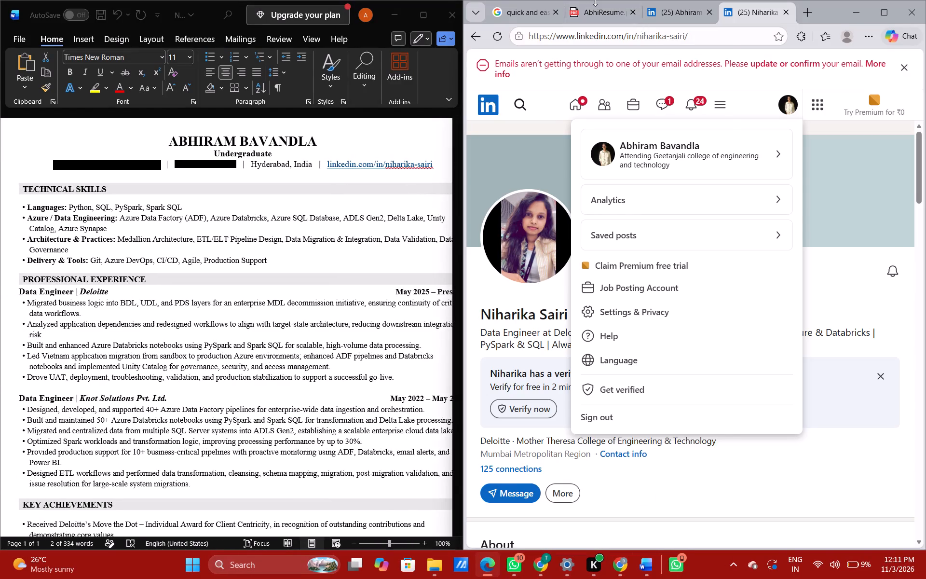
click(596, 0)
click(595, 18)
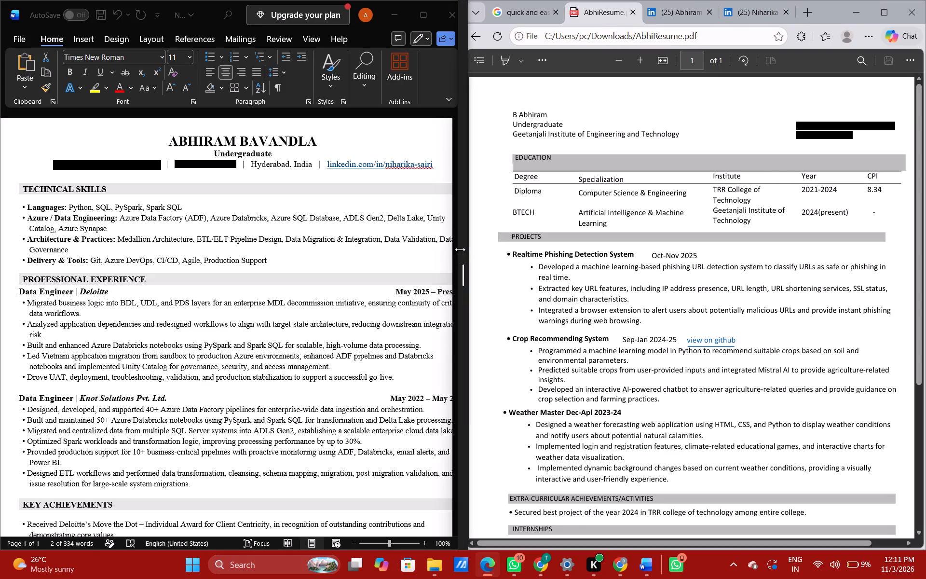
drag(460, 249, 489, 250)
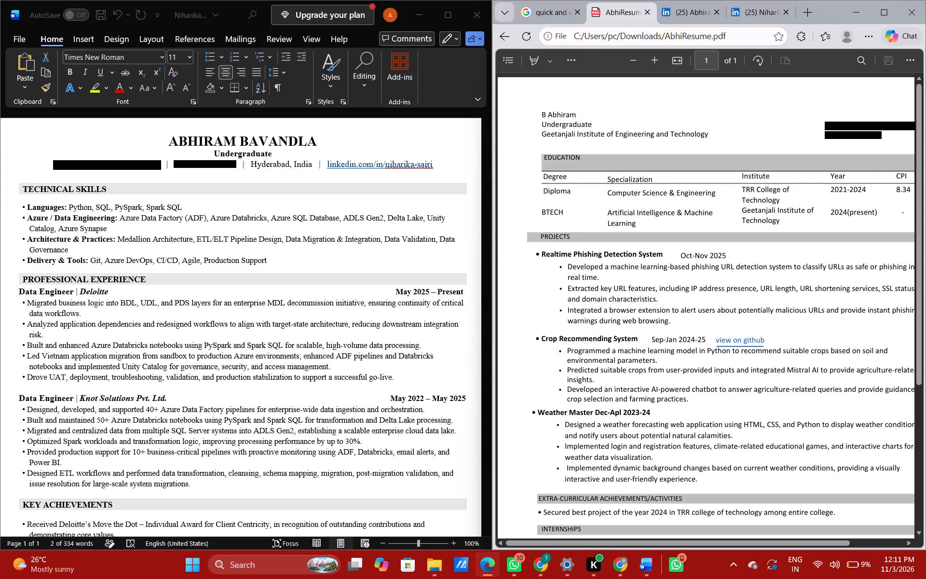
scroll(589, 394, down, 5)
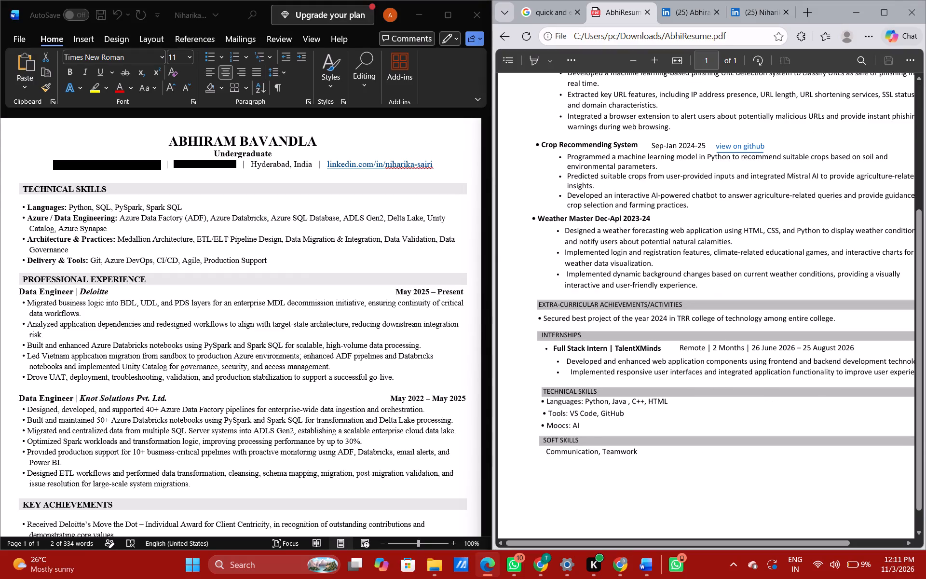
Replace SQL with Java as the second entry on the Languages line under Technical Skills in the Word résumé.
click(110, 207)
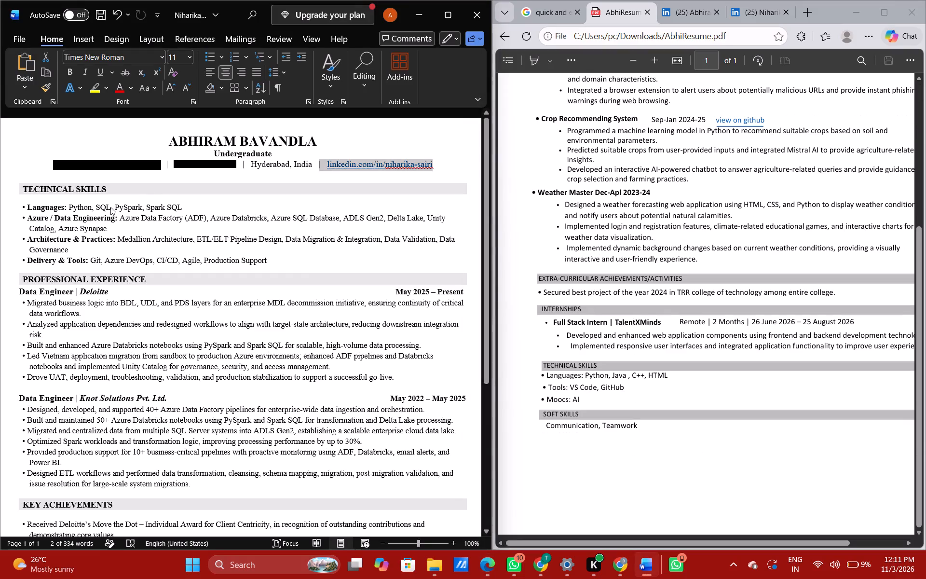
click(113, 210)
click(110, 209)
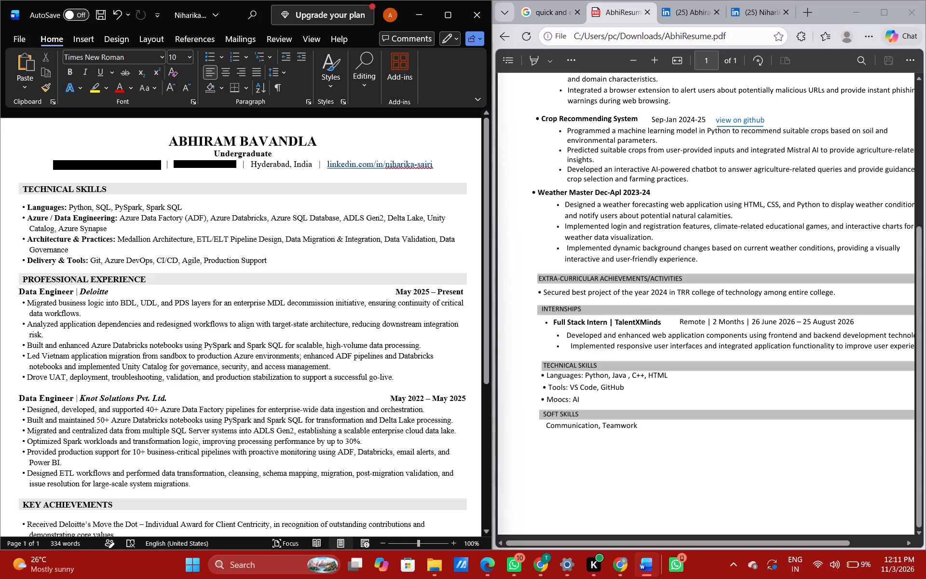
key(BackSpace)
key(BackSpace)
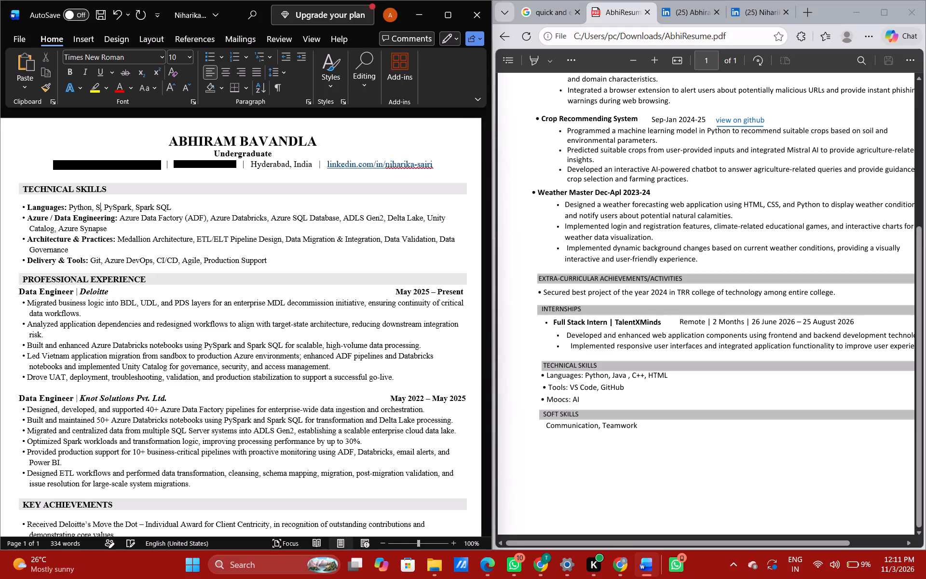
key(BackSpace)
key(shift+j)
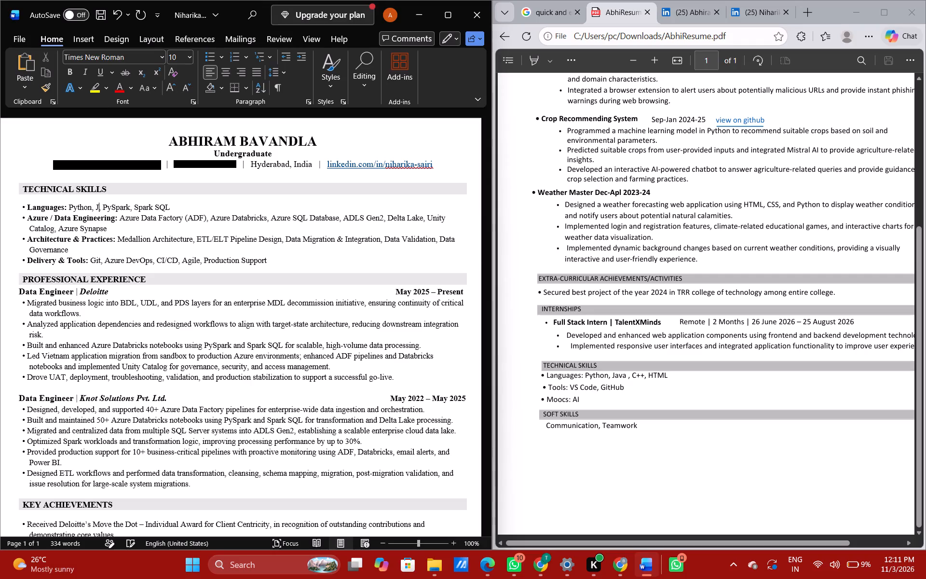
text(ava)
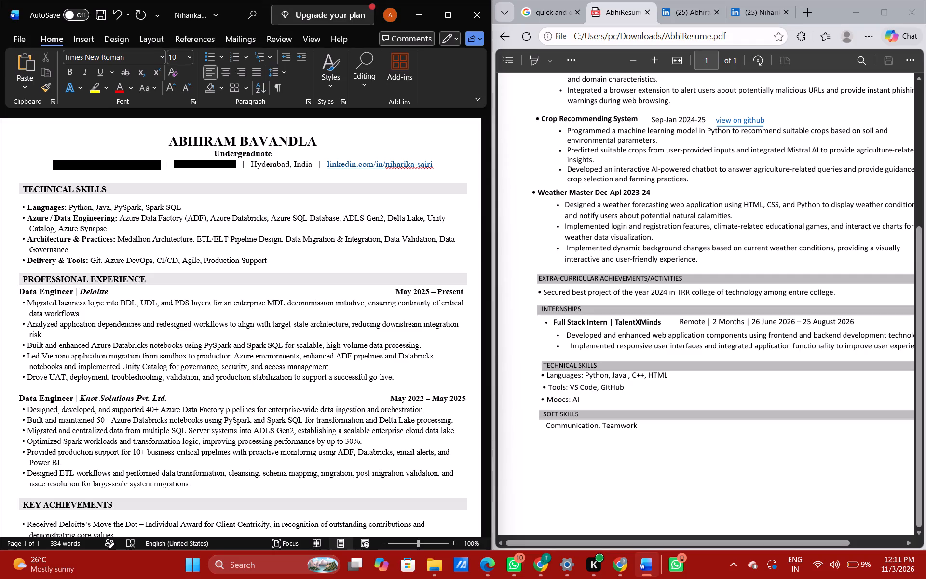
Delete PySpark from the Languages line, keeping its place between Java and Spark SQL.
click(140, 206)
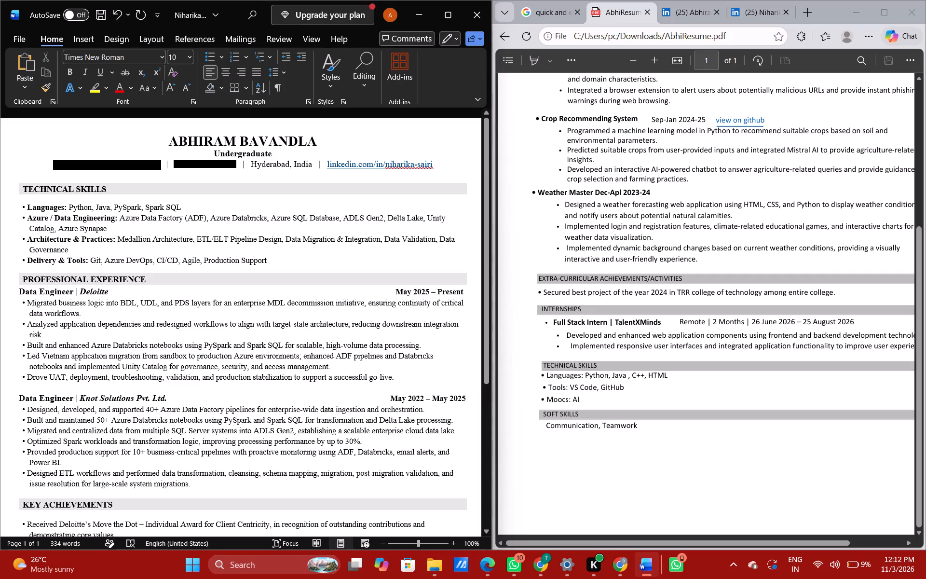
key(BackSpace)
key(BackSpace)
key(BackSpace)
key(BackSpace)
key(BackSpace)
key(BackSpace)
key(BackSpace)
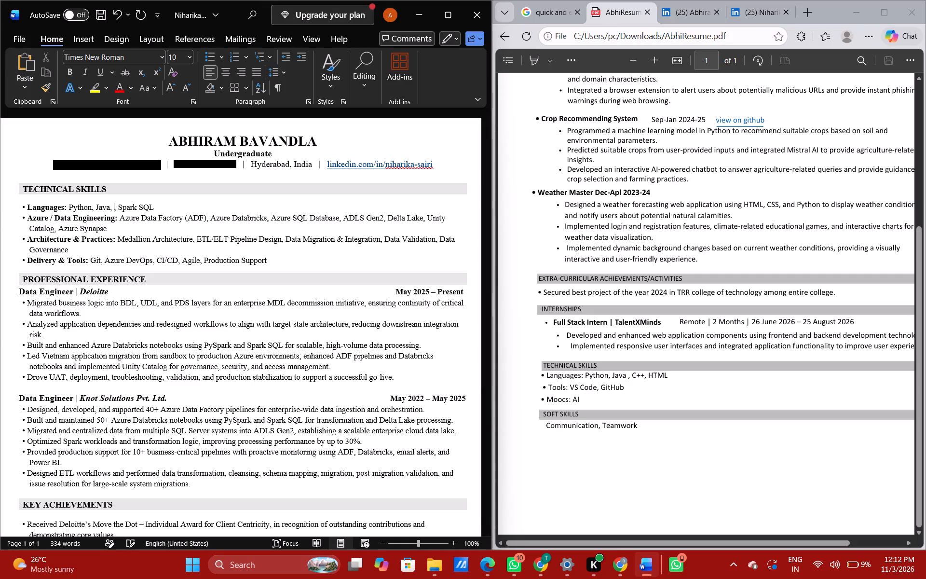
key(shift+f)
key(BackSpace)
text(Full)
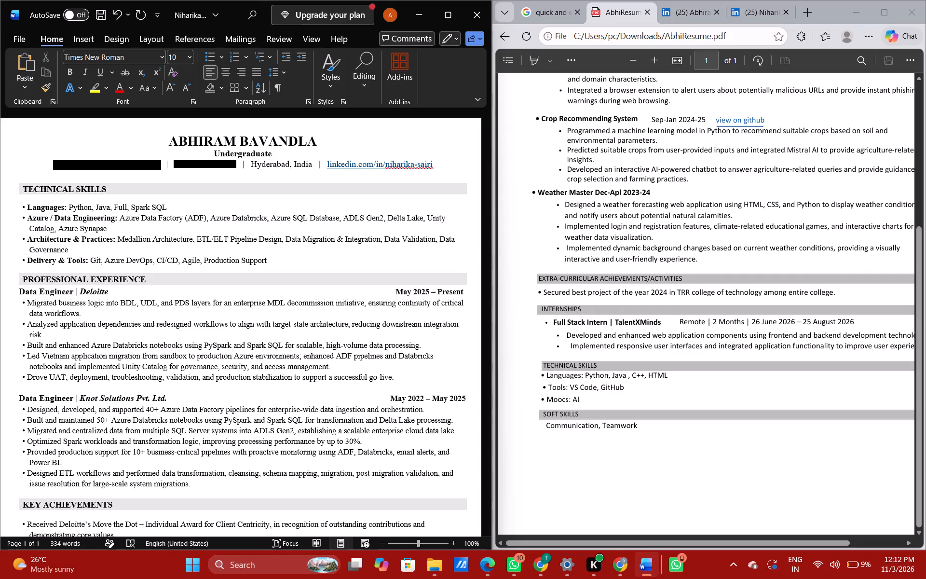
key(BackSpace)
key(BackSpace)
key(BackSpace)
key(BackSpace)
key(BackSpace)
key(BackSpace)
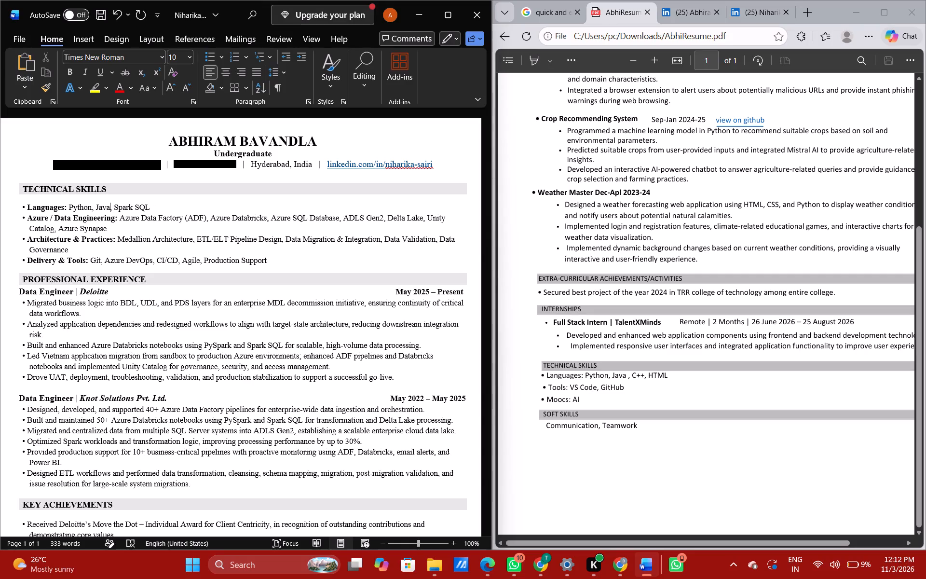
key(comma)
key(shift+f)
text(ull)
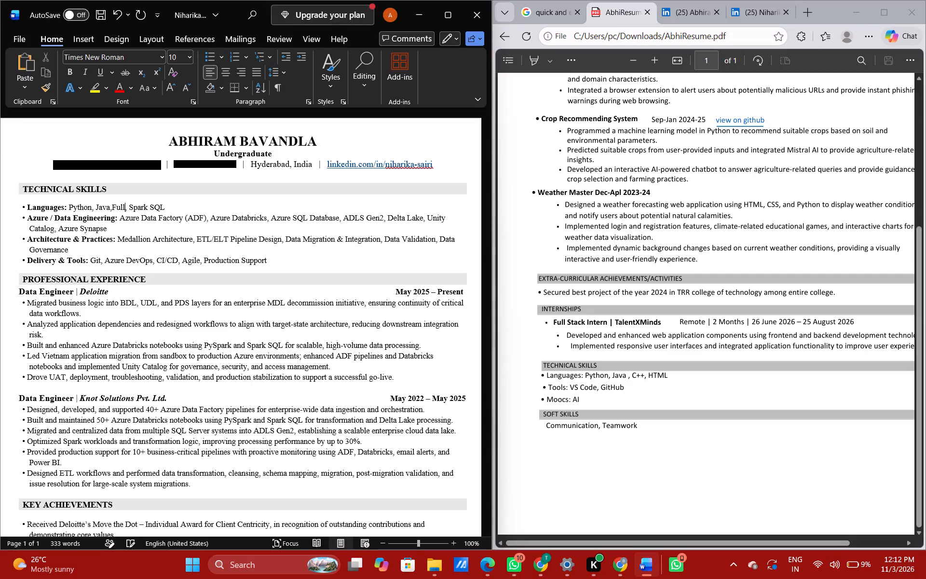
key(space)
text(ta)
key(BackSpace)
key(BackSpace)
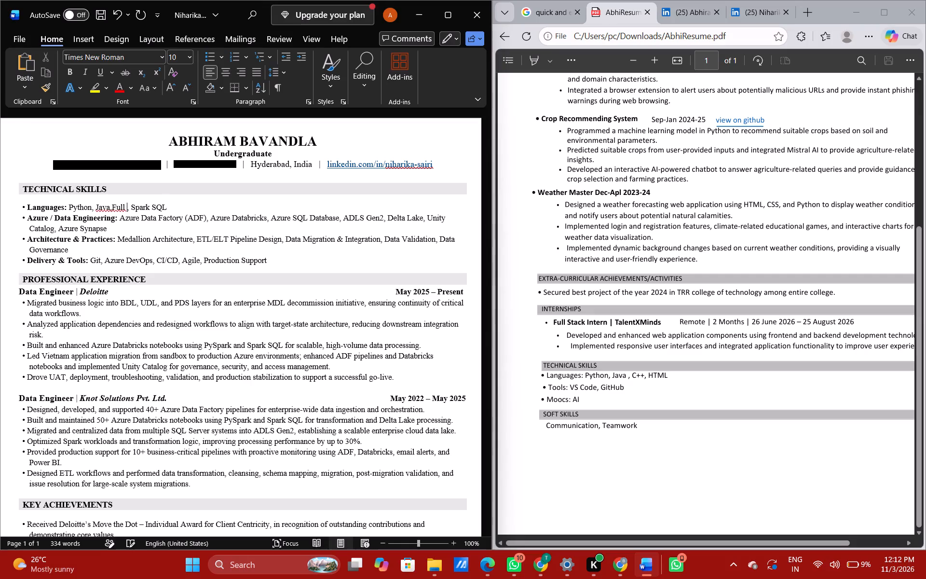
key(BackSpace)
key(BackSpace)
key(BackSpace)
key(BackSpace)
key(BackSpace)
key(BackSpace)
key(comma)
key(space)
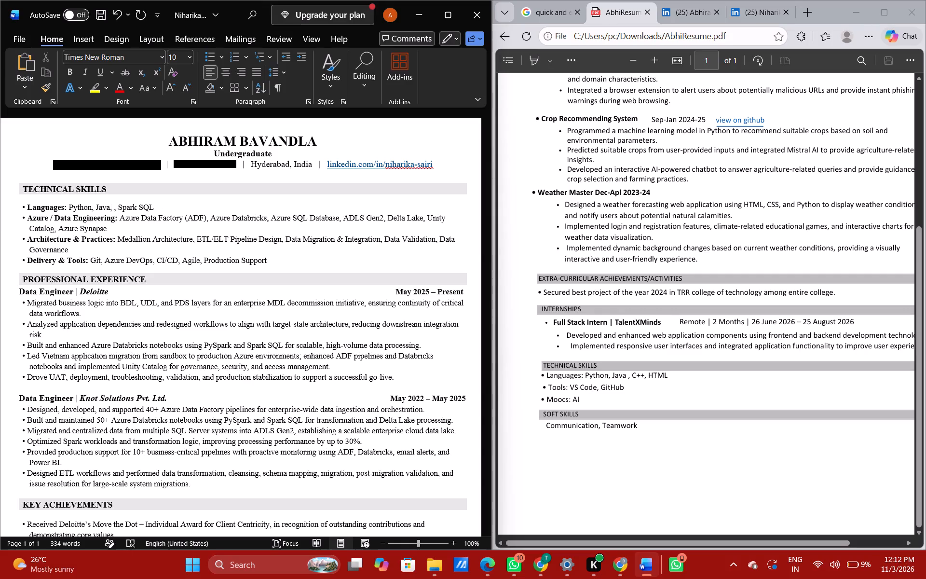
Enter Java Full Stack as the third entry on the Languages line, between Java and Spark SQL.
key(shift+j)
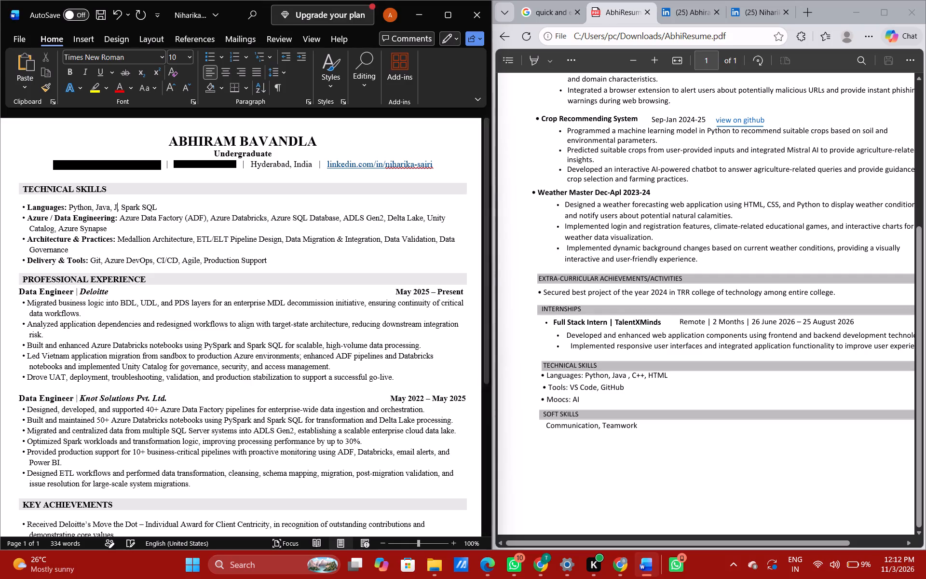
text(ava)
key(space)
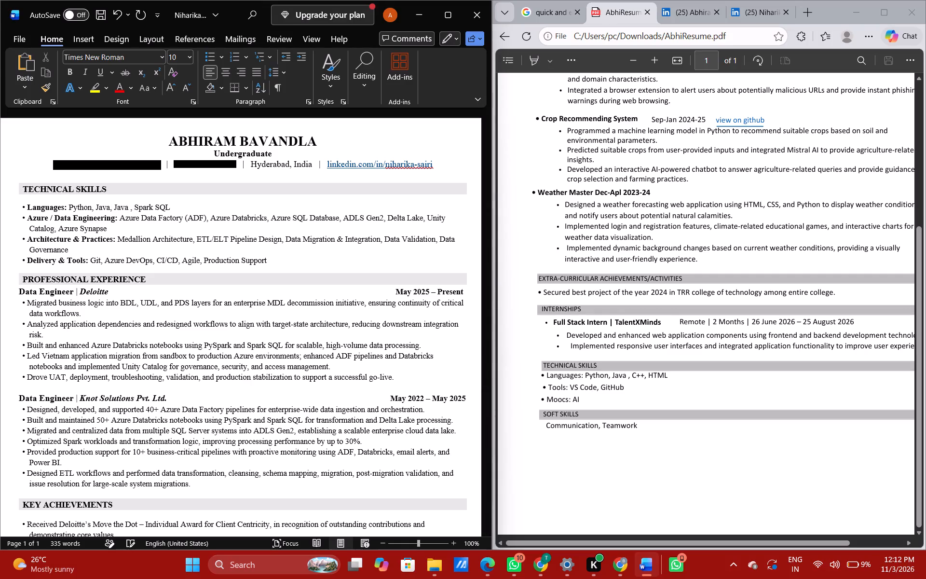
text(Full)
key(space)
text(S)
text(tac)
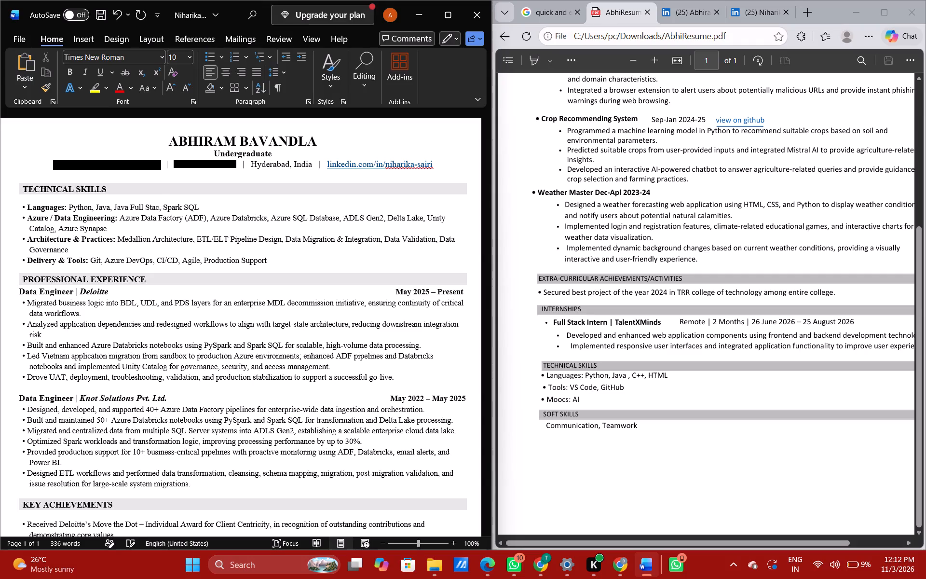
Finish the third entry on the Languages line under Technical Skills so it reads Java Full Stack.
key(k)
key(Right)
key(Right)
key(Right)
Switch to the Chrome window with the Gmail search for forage.
click(625, 564)
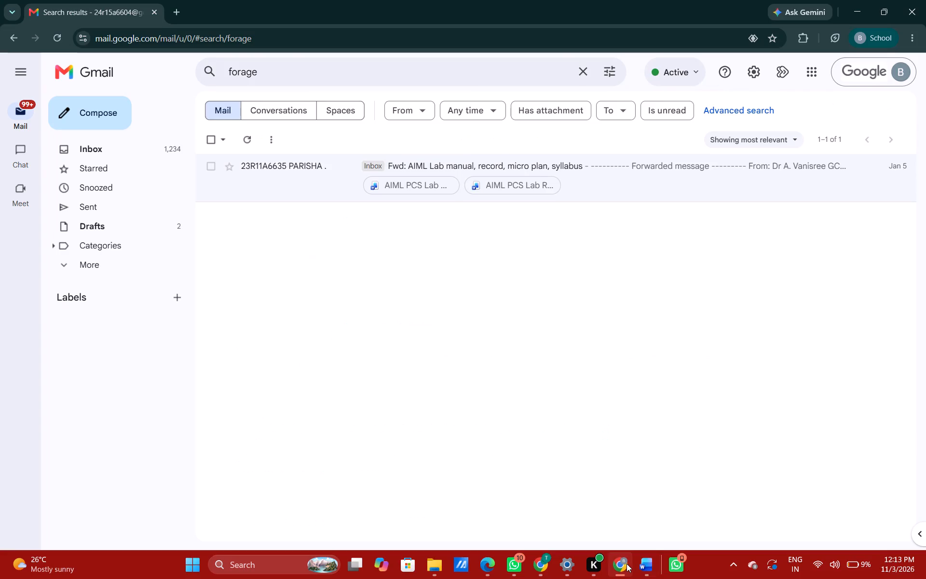
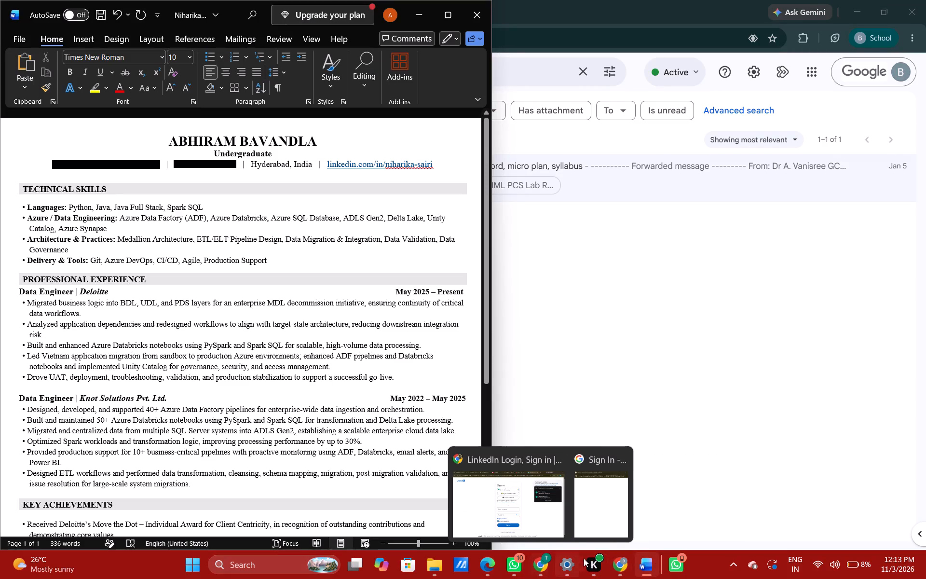
Switch to Edge to show the candidate's LinkedIn profile beside the Word résumé.
click(498, 559)
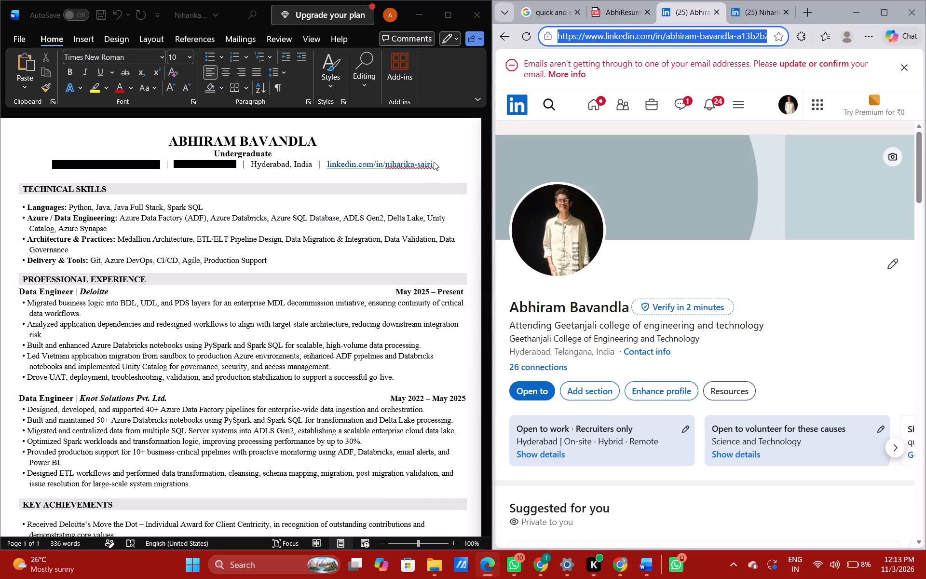
Place the text cursor at the end of the LinkedIn link in the résumé's contact line.
drag(434, 162, 374, 165)
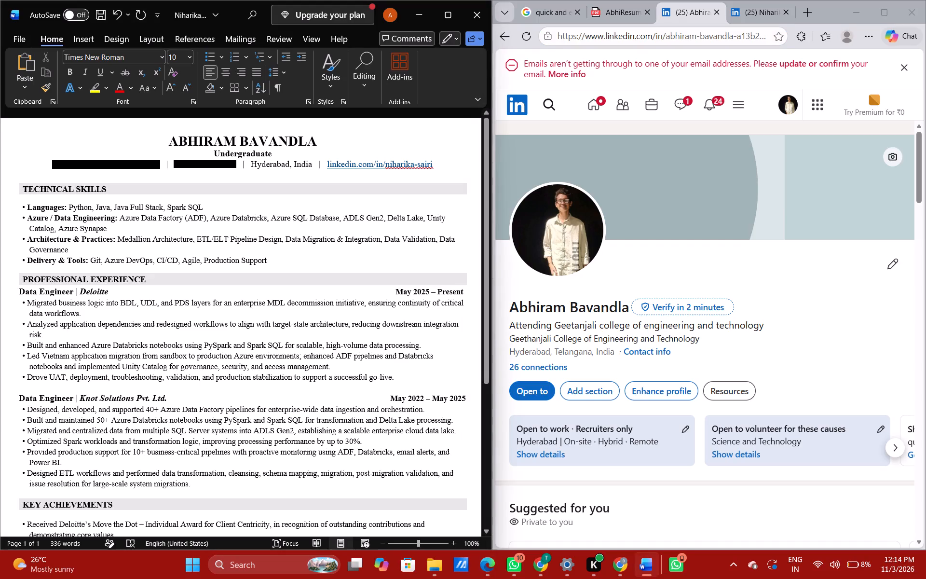
click(435, 162)
Open the profile photo on the candidate's LinkedIn page.
click(548, 228)
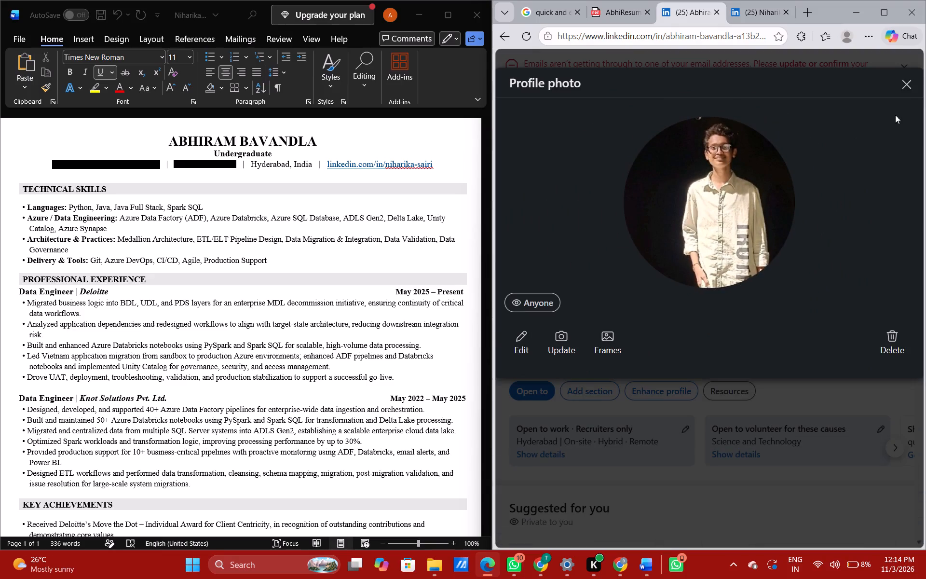
Reopen the enlarged profile photo from the candidate's LinkedIn profile page.
click(903, 76)
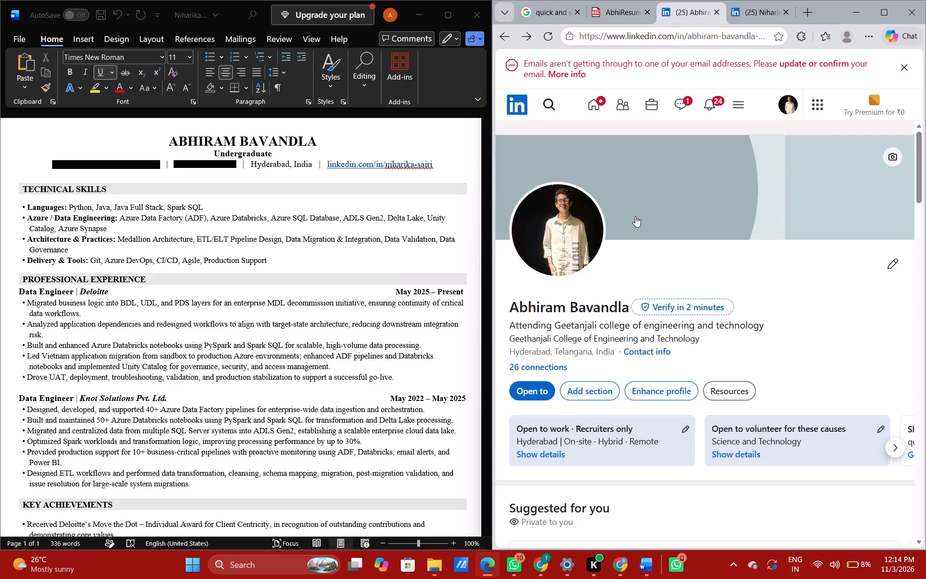
click(541, 226)
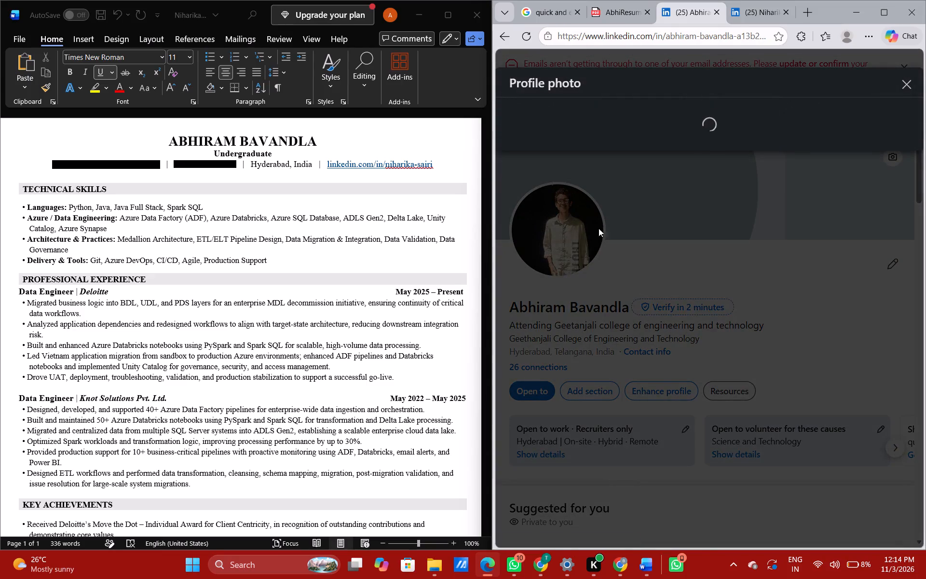